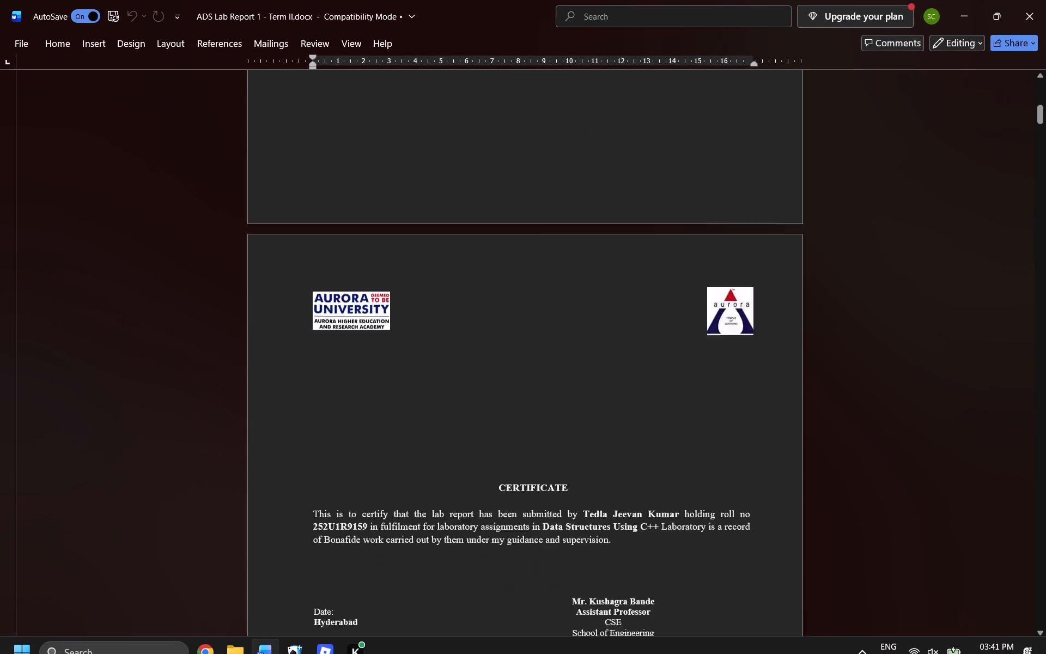
Insert a blank line above the heading of Question 2: Scoreboard After Each Round.
{"action": "scroll", "coordinate": [537, 307], "scroll_direction": "down", "scroll_amount": 15}
{"action": "scroll", "coordinate": [536, 320], "scroll_direction": "down", "scroll_amount": 6}
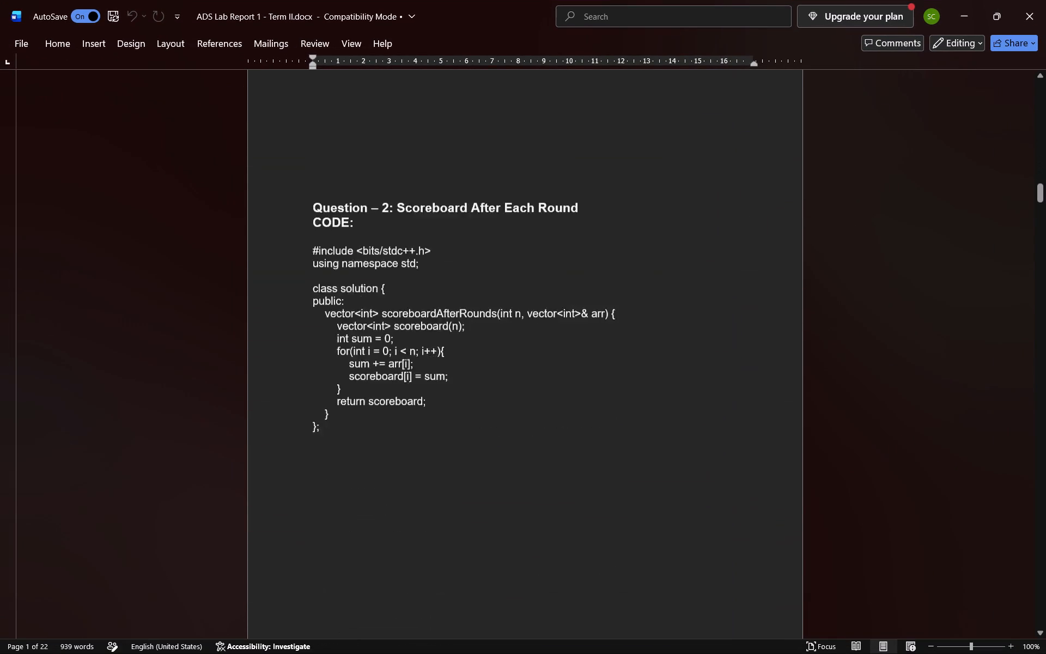
{"action": "scroll", "coordinate": [544, 320], "scroll_direction": "down", "scroll_amount": 9}
{"action": "scroll", "coordinate": [544, 322], "scroll_direction": "up", "scroll_amount": 10}
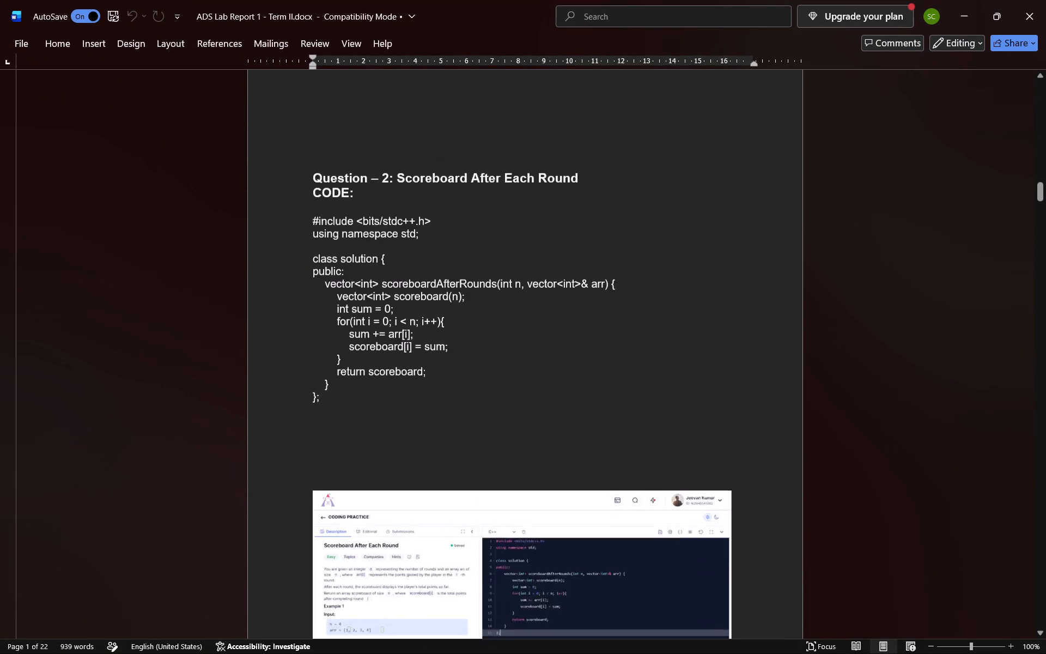
{"action": "scroll", "coordinate": [522, 325], "scroll_direction": "down", "scroll_amount": 1}
{"action": "scroll", "coordinate": [441, 234], "scroll_direction": "up", "scroll_amount": 2}
{"action": "left_click", "coordinate": [432, 273]}
{"action": "scroll", "coordinate": [540, 270], "scroll_direction": "down", "scroll_amount": 1}
{"action": "key", "text": "Return"}
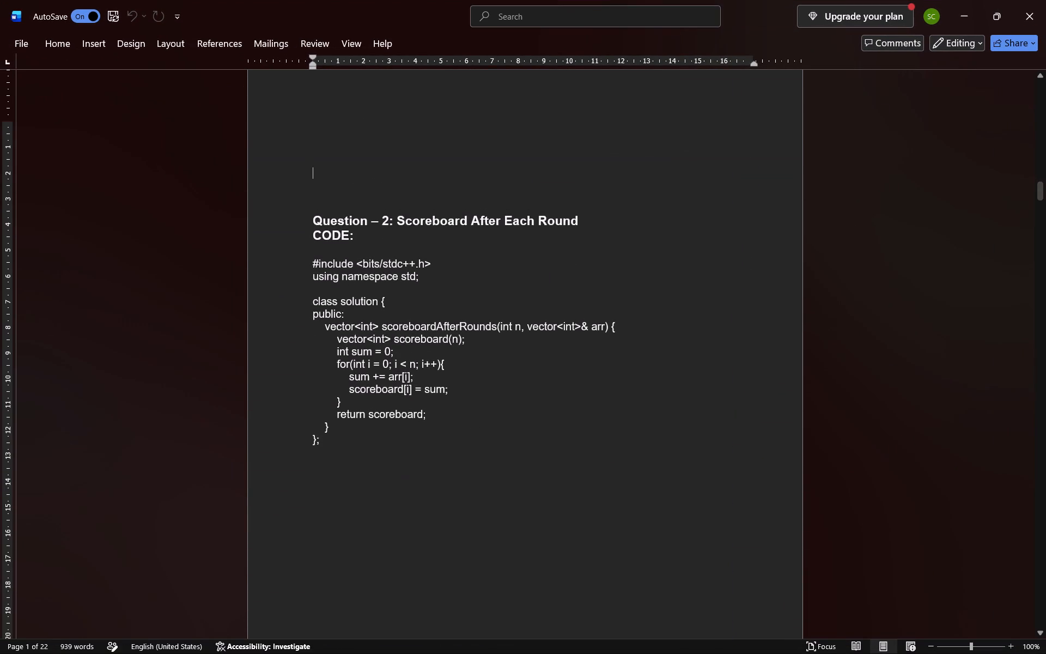
Insert a blank line between the Largest Subarray Sum code screenshot and its OUTPUT heading.
{"action": "scroll", "coordinate": [538, 311], "scroll_direction": "down", "scroll_amount": 17}
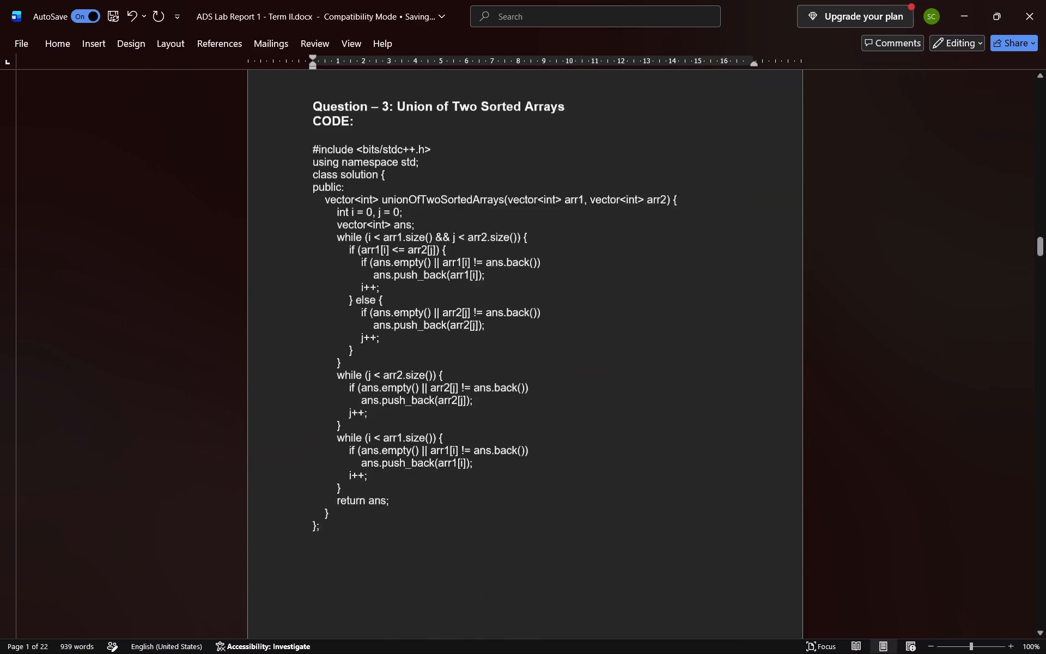
{"action": "scroll", "coordinate": [533, 328], "scroll_direction": "down", "scroll_amount": 18}
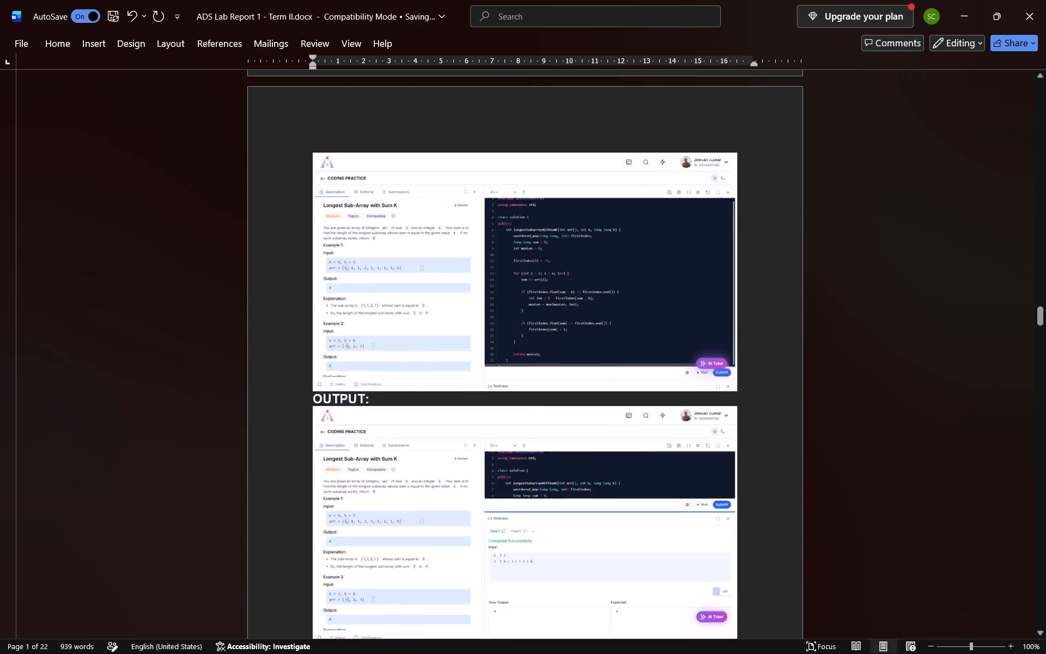
{"action": "scroll", "coordinate": [528, 326], "scroll_direction": "down", "scroll_amount": 15}
{"action": "scroll", "coordinate": [524, 328], "scroll_direction": "down", "scroll_amount": 9}
{"action": "scroll", "coordinate": [522, 330], "scroll_direction": "up", "scroll_amount": 12}
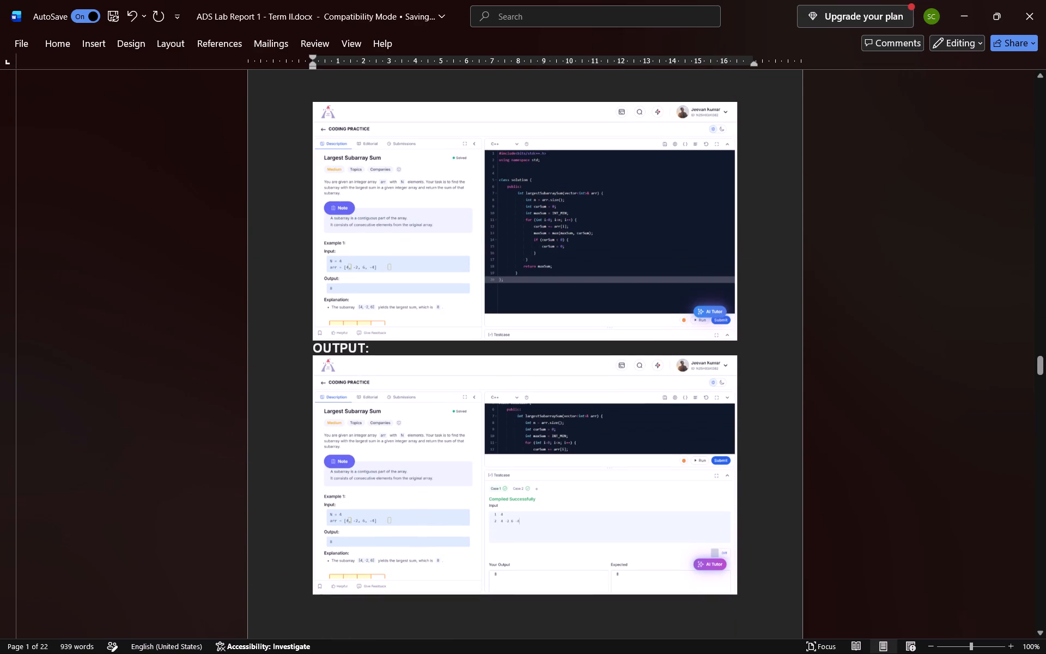
{"action": "left_click", "coordinate": [749, 311]}
{"action": "key", "text": "Return"}
Insert a blank line between the Longest Sub-Array with Sum K code screenshot and its OUTPUT heading.
{"action": "scroll", "coordinate": [695, 354], "scroll_direction": "down", "scroll_amount": 6}
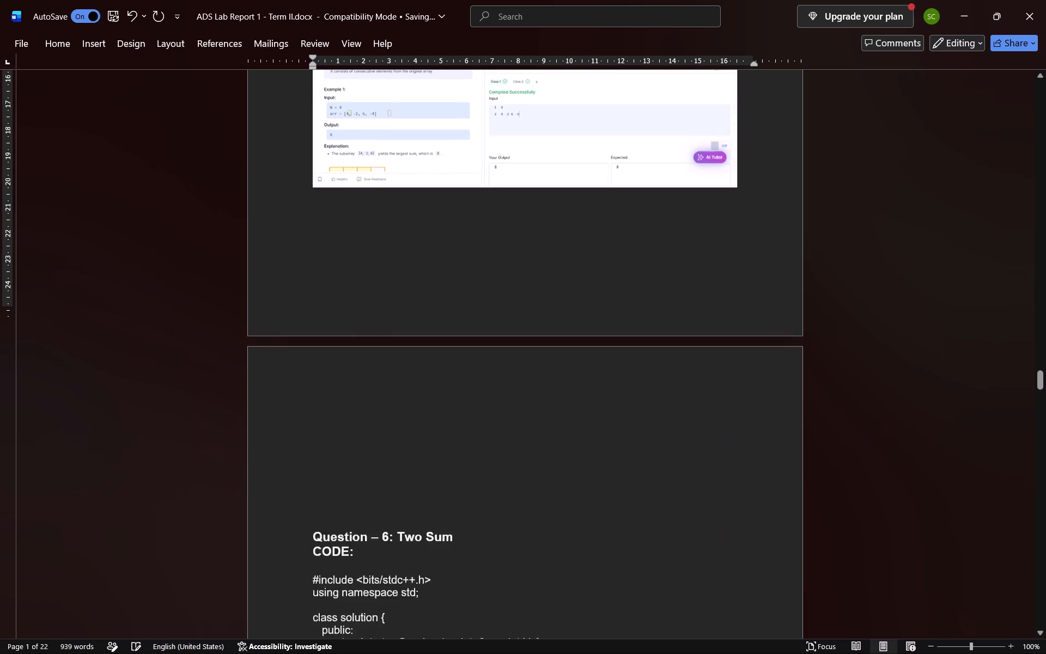
{"action": "scroll", "coordinate": [680, 346], "scroll_direction": "down", "scroll_amount": 1}
{"action": "scroll", "coordinate": [679, 344], "scroll_direction": "up", "scroll_amount": 19}
{"action": "scroll", "coordinate": [676, 340], "scroll_direction": "up", "scroll_amount": 2}
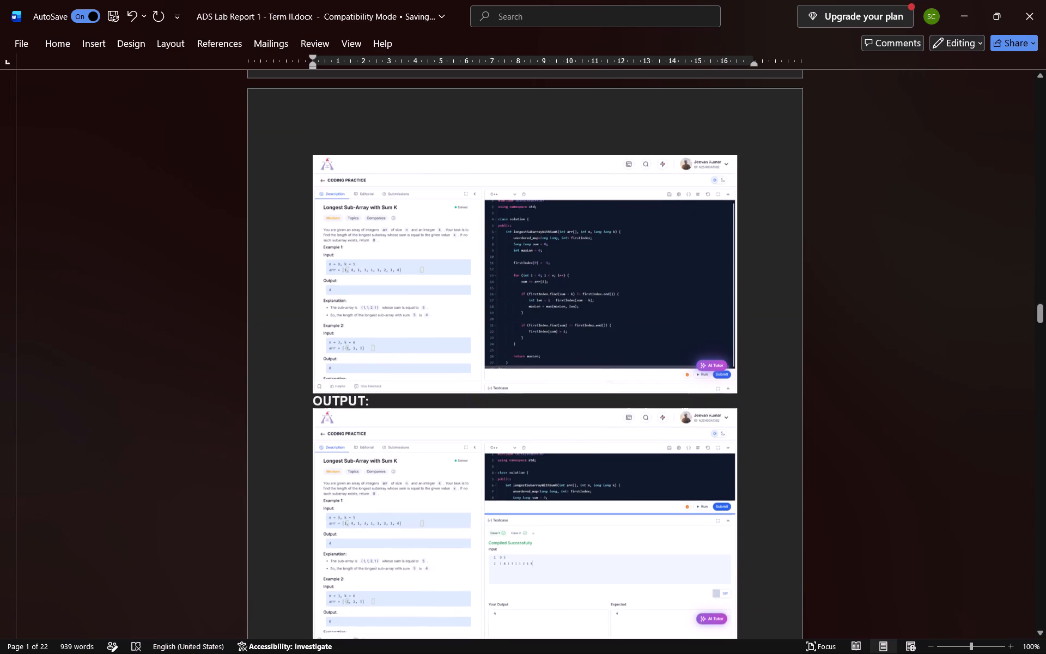
{"action": "left_click", "coordinate": [756, 342]}
{"action": "key", "text": "Return"}
Insert a blank line between the Union of Two Sorted Arrays code screenshot and its OUTPUT heading.
{"action": "scroll", "coordinate": [733, 368], "scroll_direction": "up", "scroll_amount": 12}
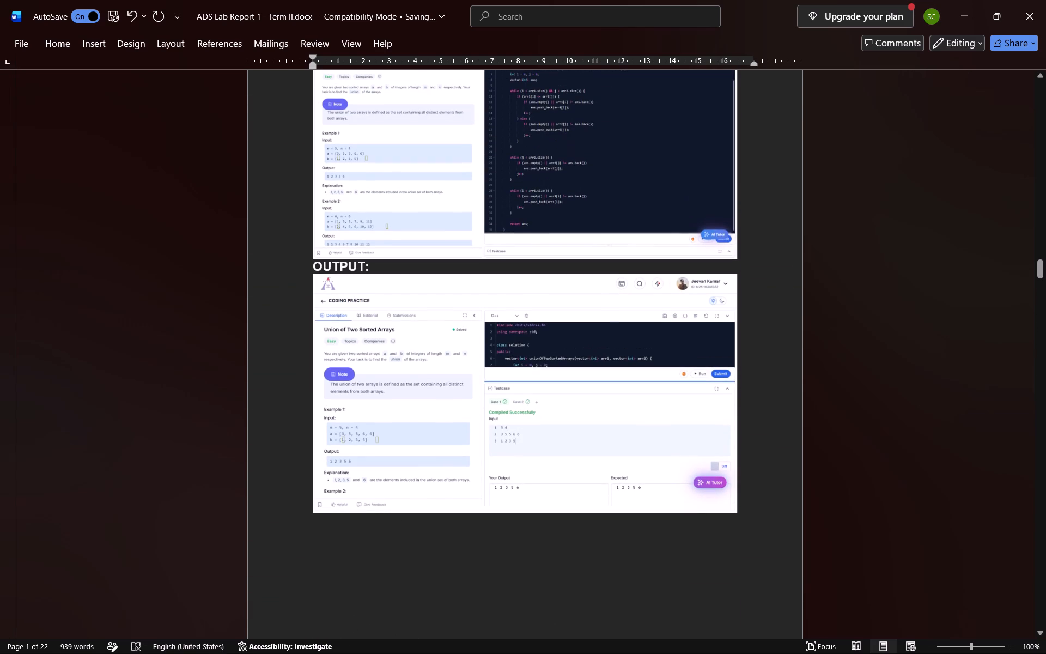
{"action": "left_click", "coordinate": [778, 194]}
{"action": "key", "text": "Return"}
Insert a blank line between the Half Pair Check code screenshot and its OUTPUT heading.
{"action": "scroll", "coordinate": [731, 317], "scroll_direction": "up", "scroll_amount": 14}
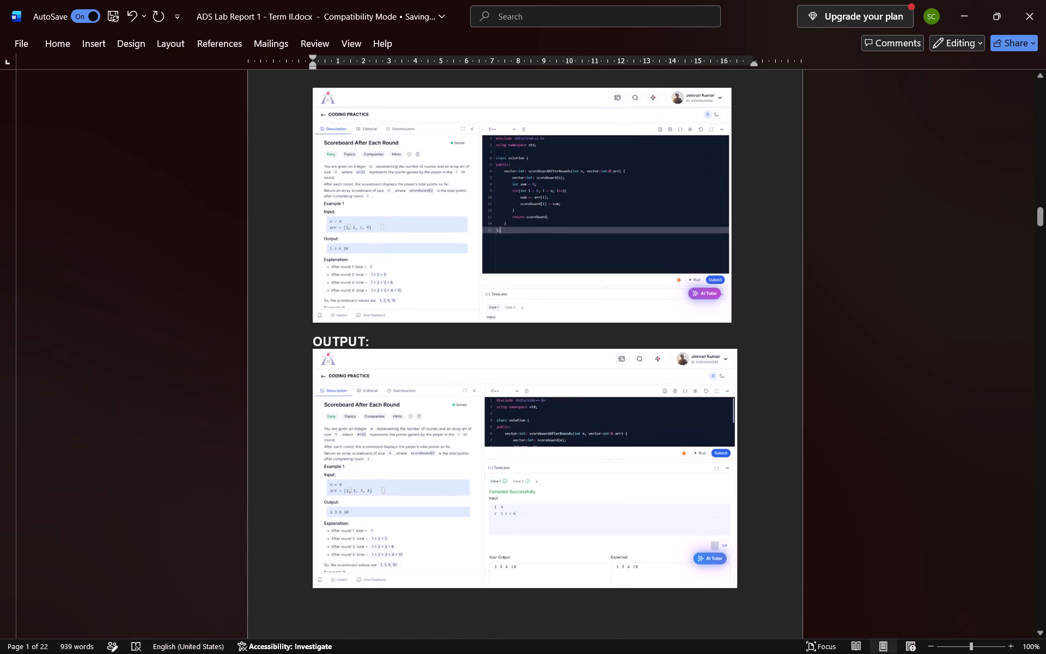
{"action": "scroll", "coordinate": [714, 247], "scroll_direction": "up", "scroll_amount": 15}
{"action": "left_click", "coordinate": [780, 377]}
{"action": "key", "text": "Return"}
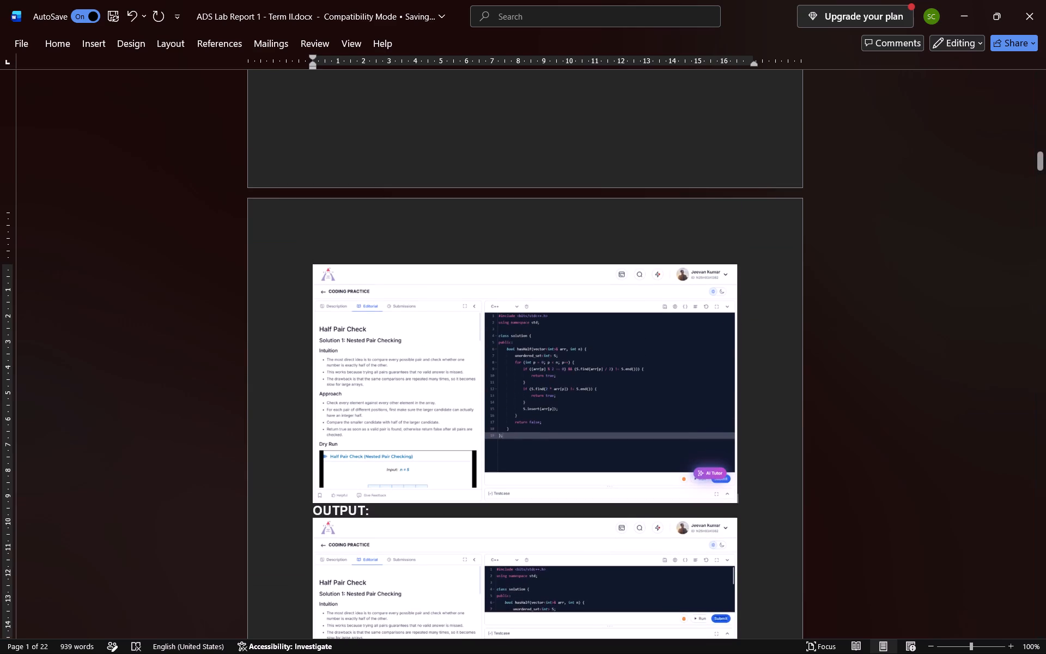
Review the spacing of the screenshots and OUTPUT headings from the certificate page through Question 5.
{"action": "scroll", "coordinate": [763, 368], "scroll_direction": "up", "scroll_amount": 19}
{"action": "scroll", "coordinate": [722, 372], "scroll_direction": "down", "scroll_amount": 6}
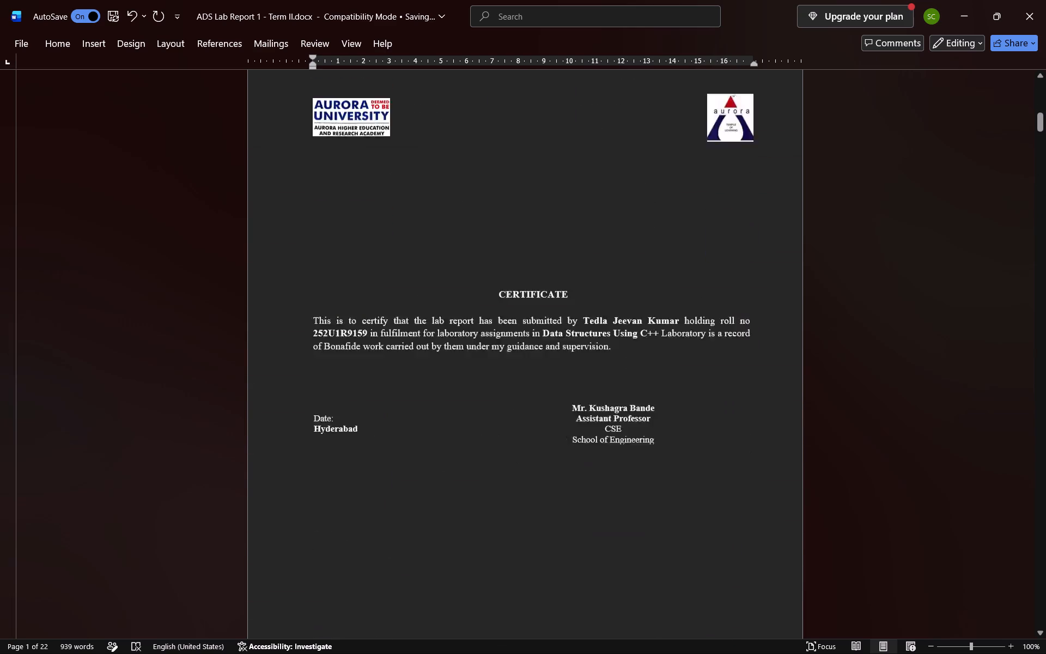
{"action": "scroll", "coordinate": [726, 389], "scroll_direction": "down", "scroll_amount": 20}
{"action": "scroll", "coordinate": [726, 389], "scroll_direction": "down", "scroll_amount": 11}
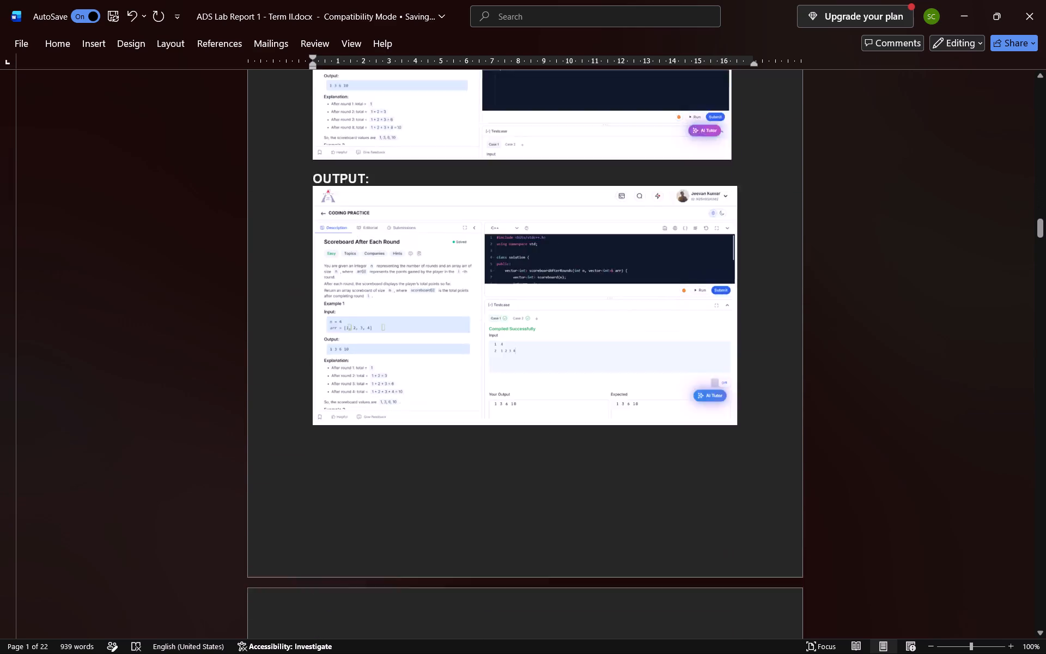
{"action": "scroll", "coordinate": [661, 476], "scroll_direction": "down", "scroll_amount": 8}
{"action": "scroll", "coordinate": [644, 493], "scroll_direction": "up", "scroll_amount": 9}
{"action": "scroll", "coordinate": [637, 446], "scroll_direction": "up", "scroll_amount": 2}
{"action": "scroll", "coordinate": [644, 441], "scroll_direction": "down", "scroll_amount": 7}
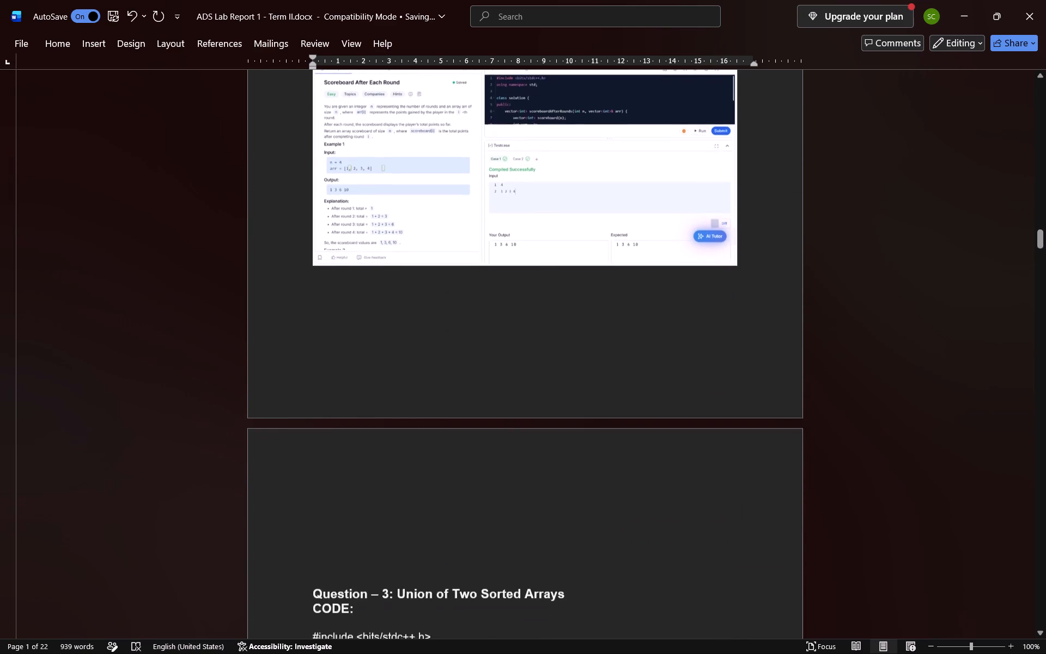
{"action": "scroll", "coordinate": [650, 430], "scroll_direction": "down", "scroll_amount": 20}
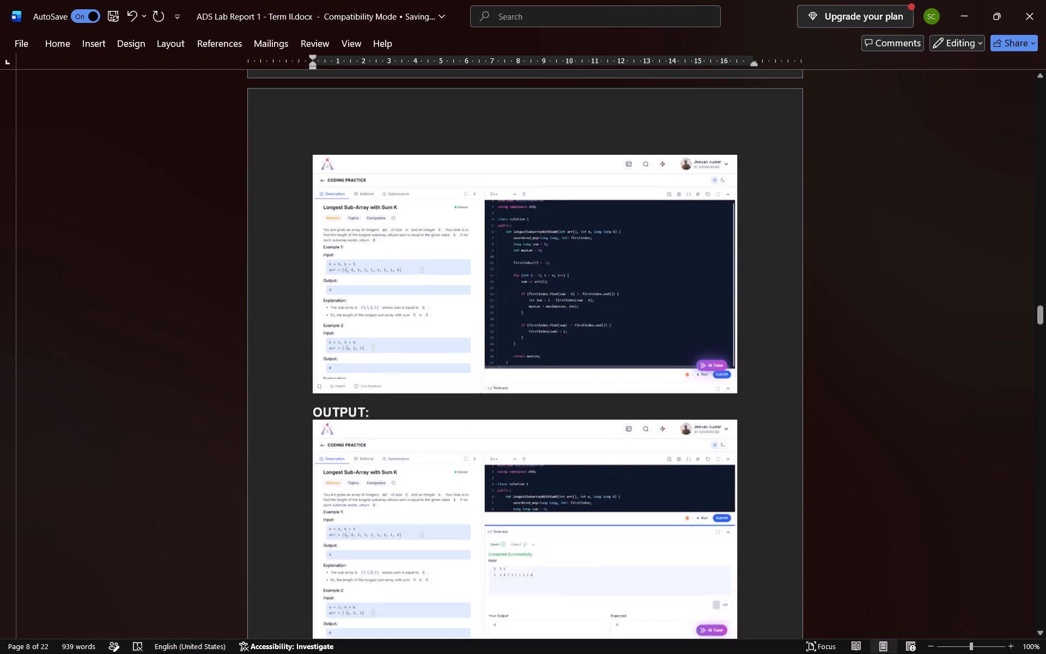
{"action": "scroll", "coordinate": [712, 318], "scroll_direction": "down", "scroll_amount": 14}
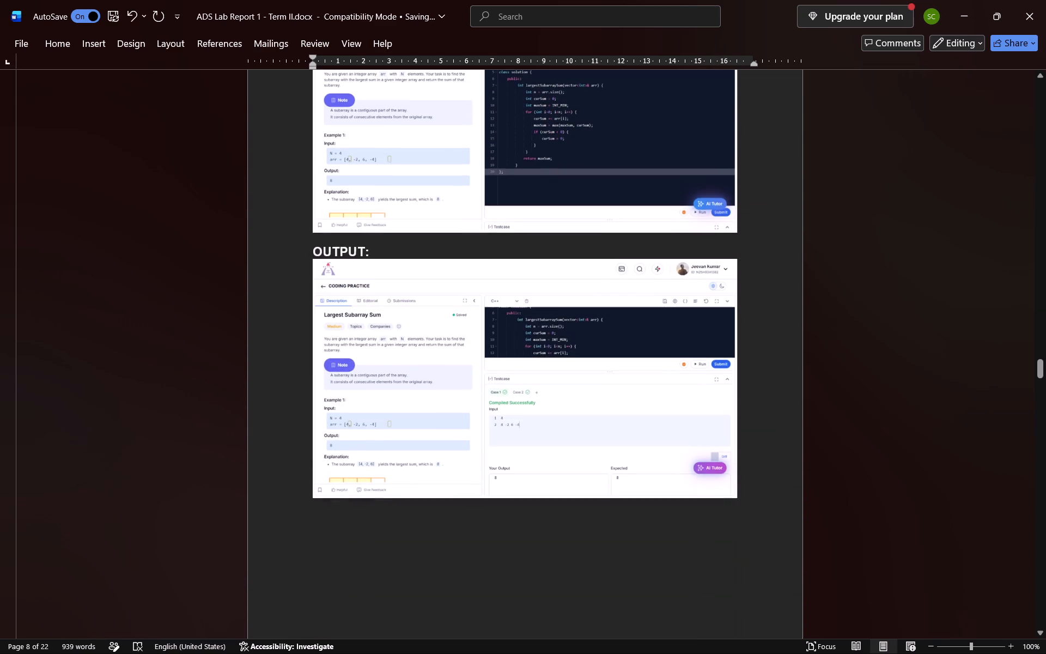
Insert two blank lines between the Two Sum code screenshot and its OUTPUT heading.
{"action": "scroll", "coordinate": [629, 353], "scroll_direction": "down", "scroll_amount": 14}
{"action": "scroll", "coordinate": [687, 251], "scroll_direction": "up", "scroll_amount": 2}
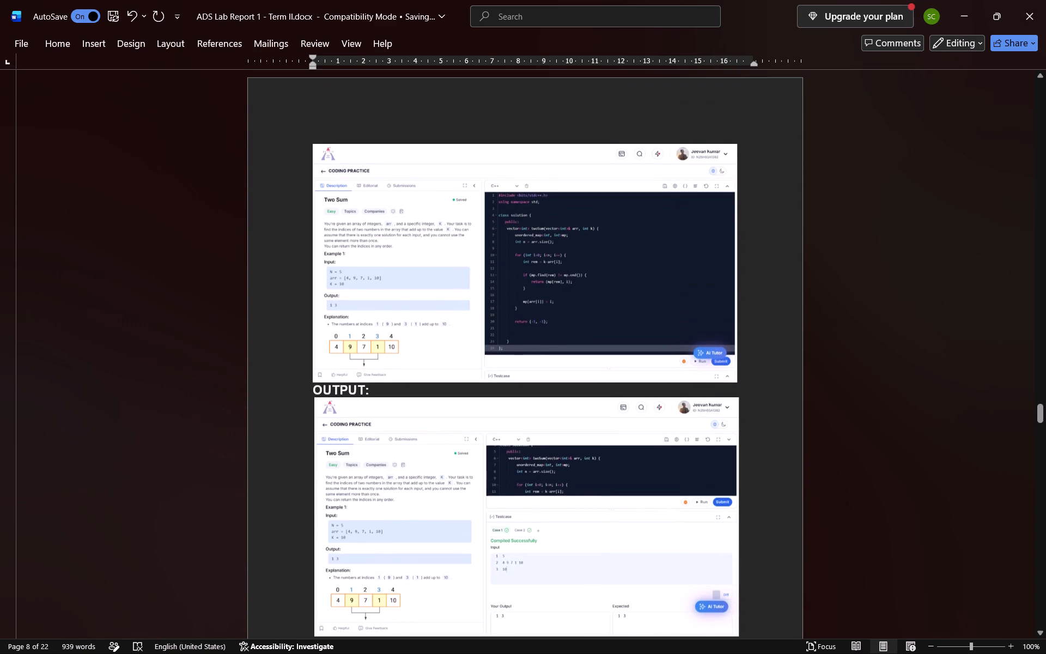
{"action": "left_click", "coordinate": [770, 305]}
{"action": "key", "text": "Return"}
{"action": "key", "text": "Return"}
Insert two blank lines between the Four Sum code screenshot and its OUTPUT heading.
{"action": "scroll", "coordinate": [710, 360], "scroll_direction": "down", "scroll_amount": 17}
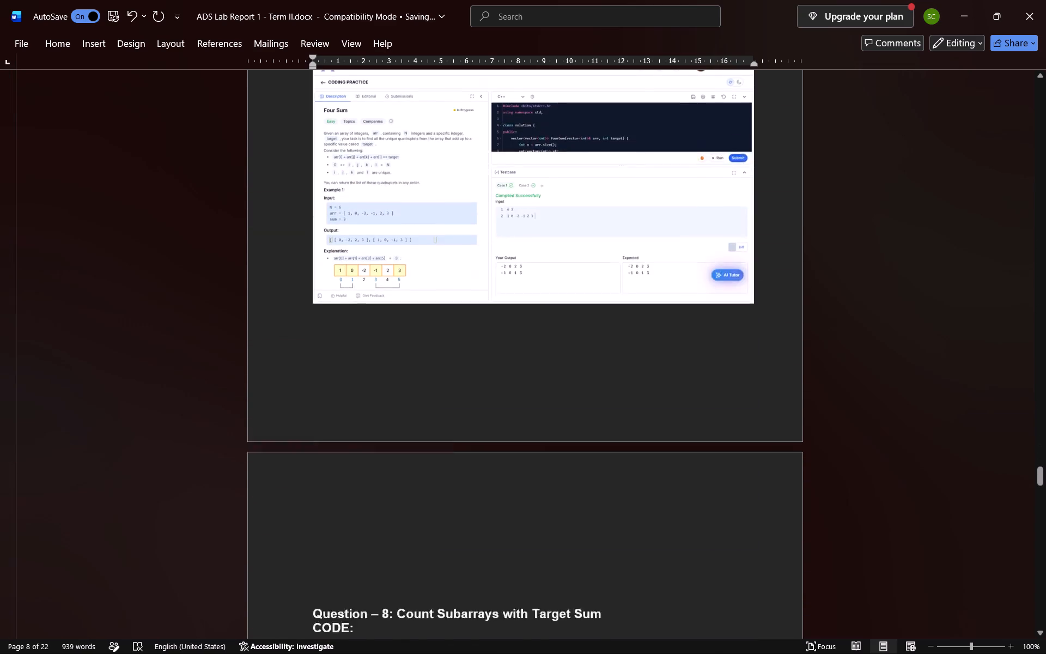
{"action": "scroll", "coordinate": [685, 304], "scroll_direction": "up", "scroll_amount": 3}
{"action": "left_click", "coordinate": [775, 263]}
{"action": "key", "text": "Return"}
{"action": "key", "text": "Return"}
Insert two blank lines between the Count Subarrays with Target Sum code screenshot and its OUTPUT heading.
{"action": "scroll", "coordinate": [700, 366], "scroll_direction": "down", "scroll_amount": 8}
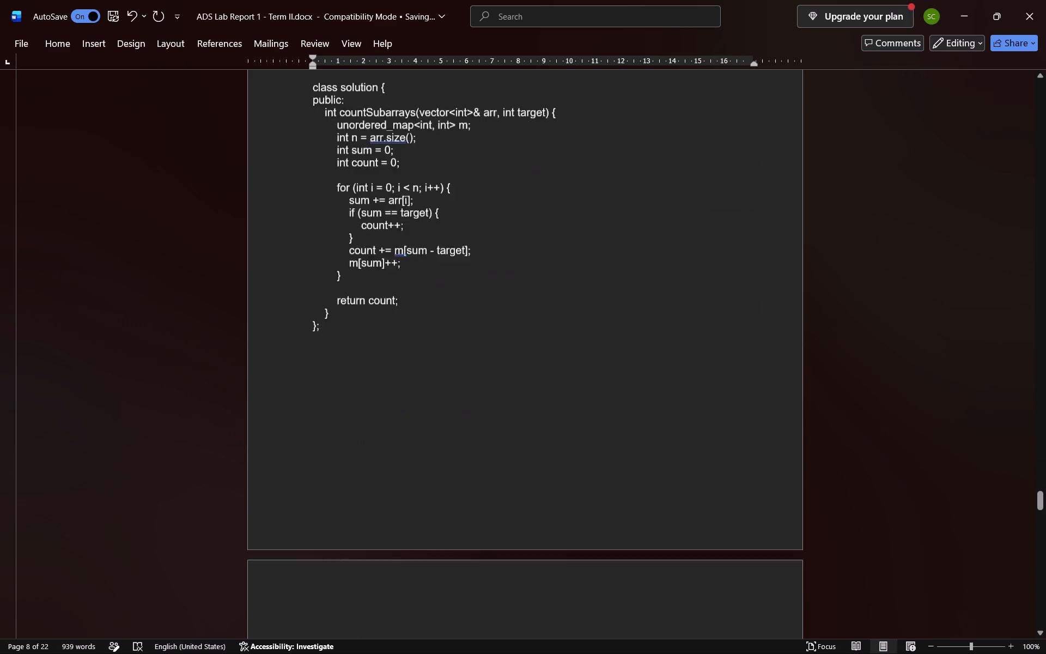
{"action": "scroll", "coordinate": [662, 353], "scroll_direction": "down", "scroll_amount": 7}
{"action": "scroll", "coordinate": [715, 258], "scroll_direction": "up", "scroll_amount": 3}
{"action": "left_click", "coordinate": [769, 394]}
{"action": "key", "text": "Return"}
{"action": "key", "text": "Return"}
Insert two blank lines between the Maximum Subarray Product code screenshot and its OUTPUT heading.
{"action": "scroll", "coordinate": [755, 389], "scroll_direction": "down", "scroll_amount": 3}
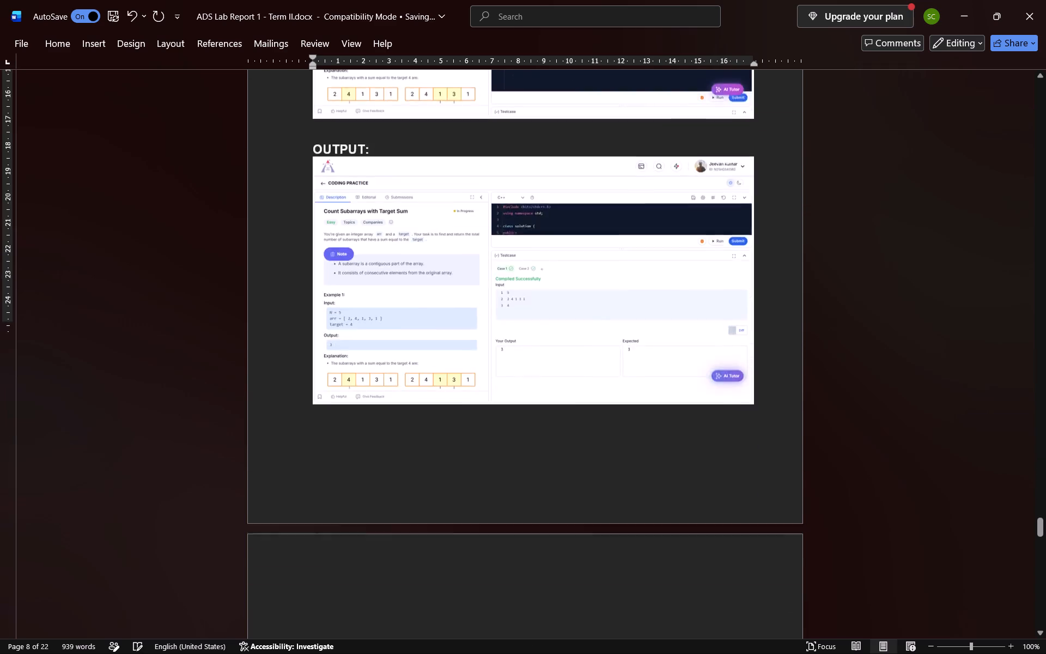
{"action": "scroll", "coordinate": [730, 381], "scroll_direction": "down", "scroll_amount": 13}
{"action": "left_click", "coordinate": [792, 127]}
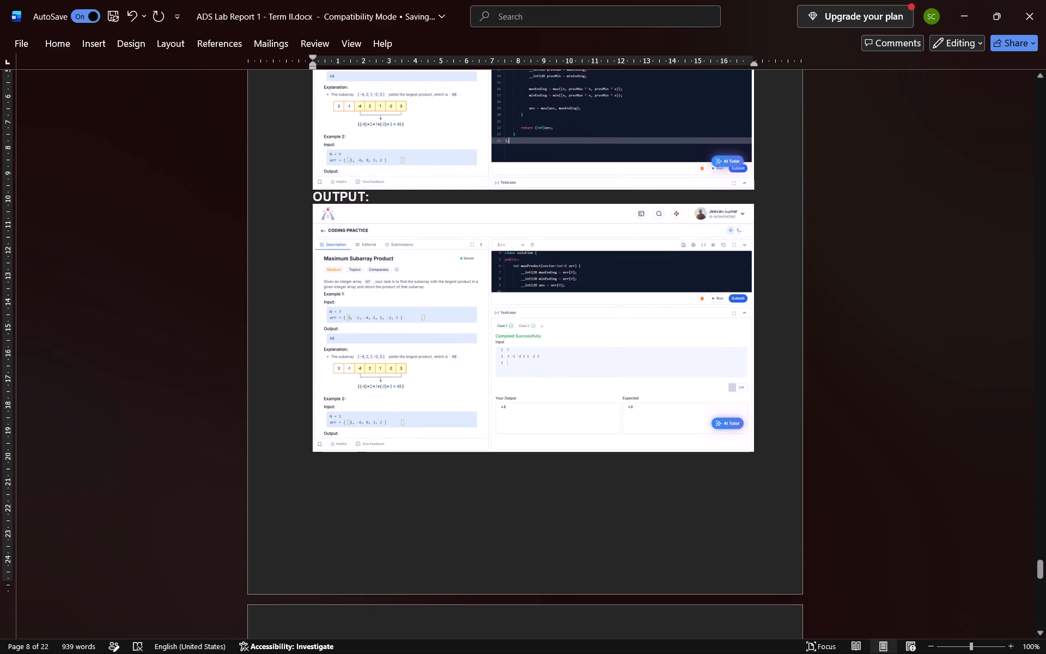
{"action": "key", "text": "Return"}
{"action": "key", "text": "Return"}
Insert two blank lines between the Maximum Subarray After Operations code screenshot and its OUTPUT heading.
{"action": "scroll", "coordinate": [708, 296], "scroll_direction": "down", "scroll_amount": 13}
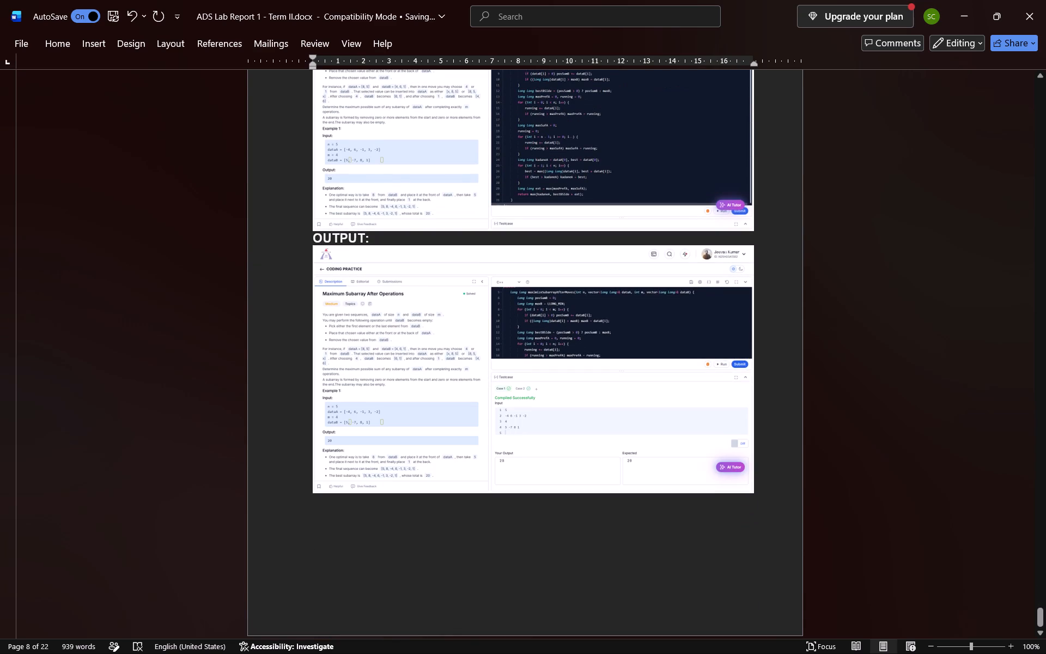
{"action": "left_click", "coordinate": [779, 161]}
{"action": "key", "text": "Return"}
{"action": "key", "text": "Return"}
Review the spacing above the OUTPUT headings from Maximum Subarray After Operations back to Two Sum.
{"action": "scroll", "coordinate": [743, 316], "scroll_direction": "down", "scroll_amount": 11}
{"action": "scroll", "coordinate": [650, 357], "scroll_direction": "up", "scroll_amount": 4}
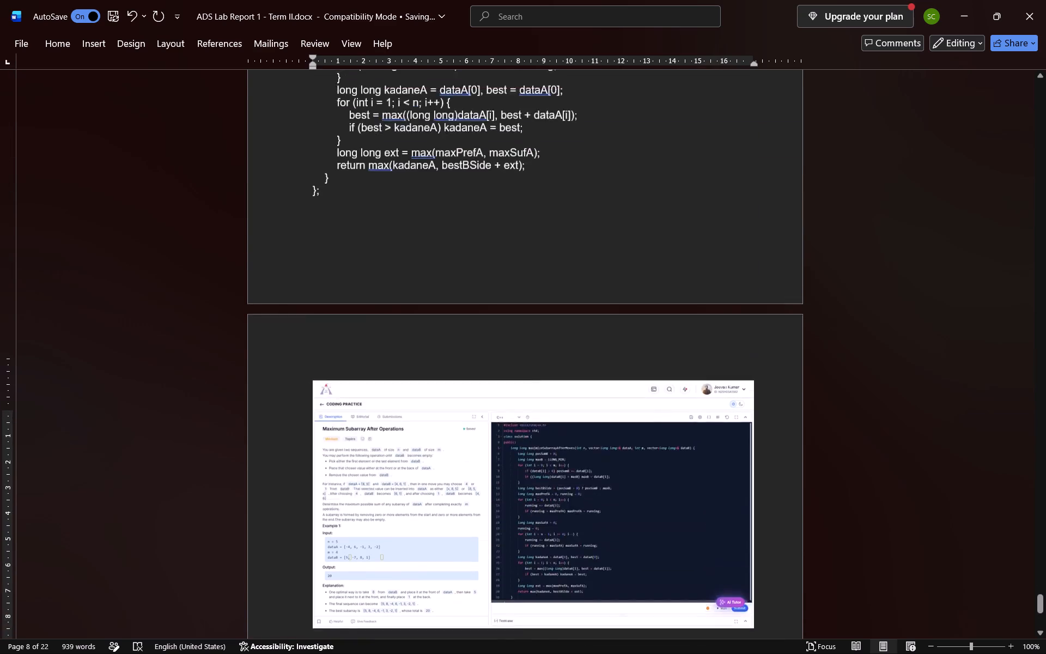
{"action": "scroll", "coordinate": [650, 357], "scroll_direction": "up", "scroll_amount": 5}
{"action": "scroll", "coordinate": [627, 353], "scroll_direction": "down", "scroll_amount": 18}
{"action": "scroll", "coordinate": [639, 353], "scroll_direction": "up", "scroll_amount": 4}
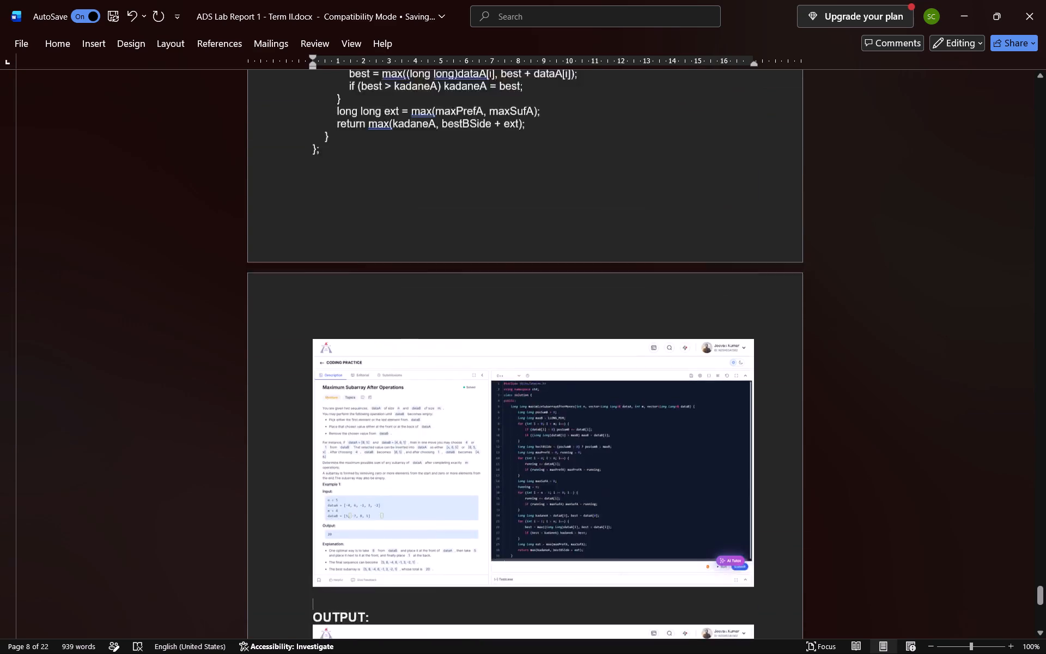
{"action": "scroll", "coordinate": [639, 353], "scroll_direction": "up", "scroll_amount": 15}
{"action": "scroll", "coordinate": [644, 369], "scroll_direction": "up", "scroll_amount": 11}
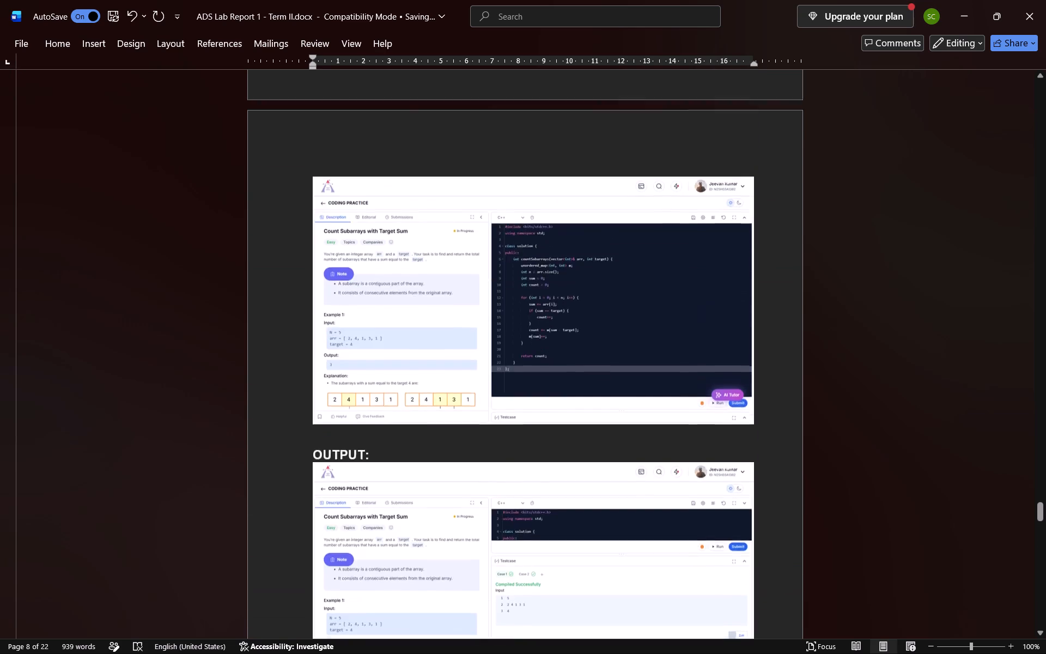
{"action": "scroll", "coordinate": [647, 370], "scroll_direction": "up", "scroll_amount": 7}
{"action": "scroll", "coordinate": [641, 378], "scroll_direction": "up", "scroll_amount": 16}
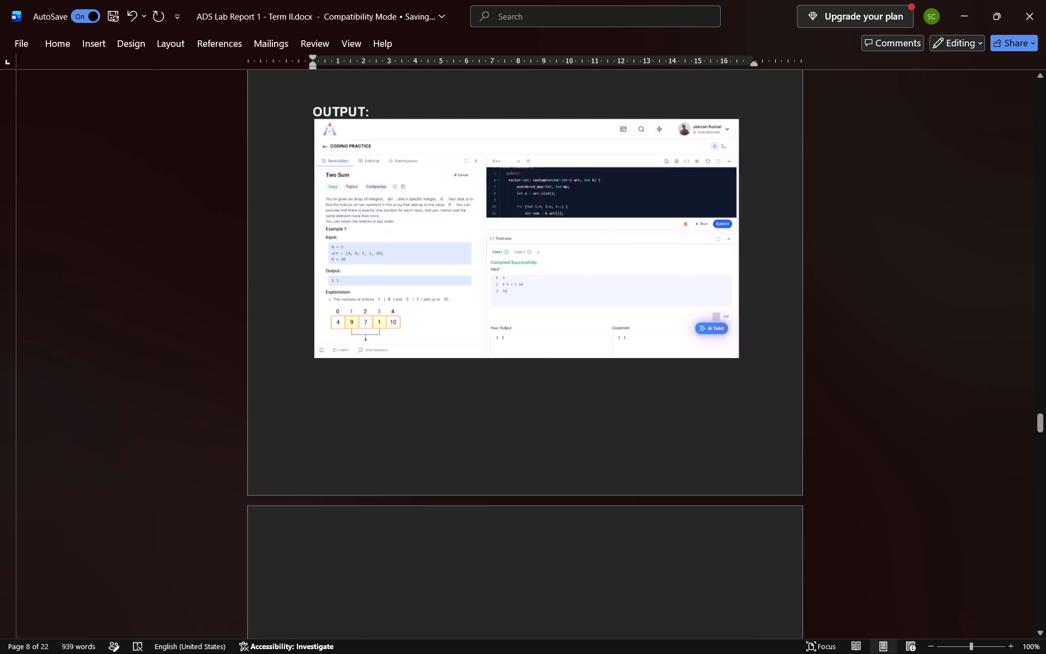
Add another blank line between the Largest Subarray Sum code screenshot and its OUTPUT heading.
{"action": "scroll", "coordinate": [656, 380], "scroll_direction": "up", "scroll_amount": 12}
{"action": "scroll", "coordinate": [668, 372], "scroll_direction": "up", "scroll_amount": 9}
{"action": "scroll", "coordinate": [668, 379], "scroll_direction": "down", "scroll_amount": 1}
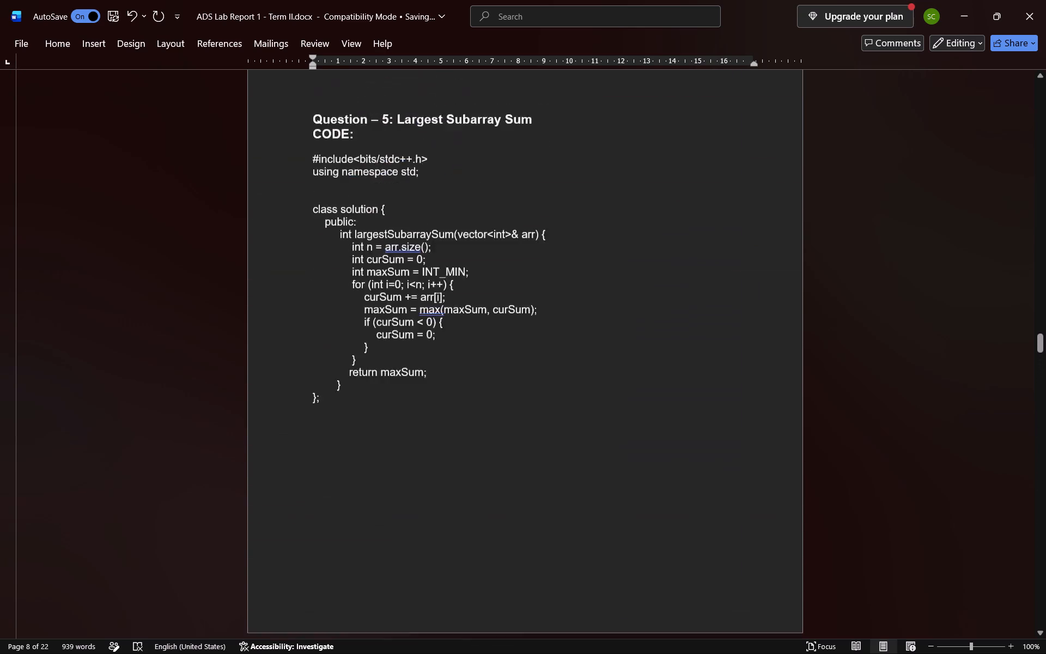
{"action": "scroll", "coordinate": [668, 380], "scroll_direction": "down", "scroll_amount": 5}
{"action": "left_click", "coordinate": [788, 294]}
{"action": "key", "text": "Return"}
Add another blank line between the Longest Sub-Array with Sum K code screenshot and its OUTPUT heading.
{"action": "scroll", "coordinate": [729, 352], "scroll_direction": "up", "scroll_amount": 4}
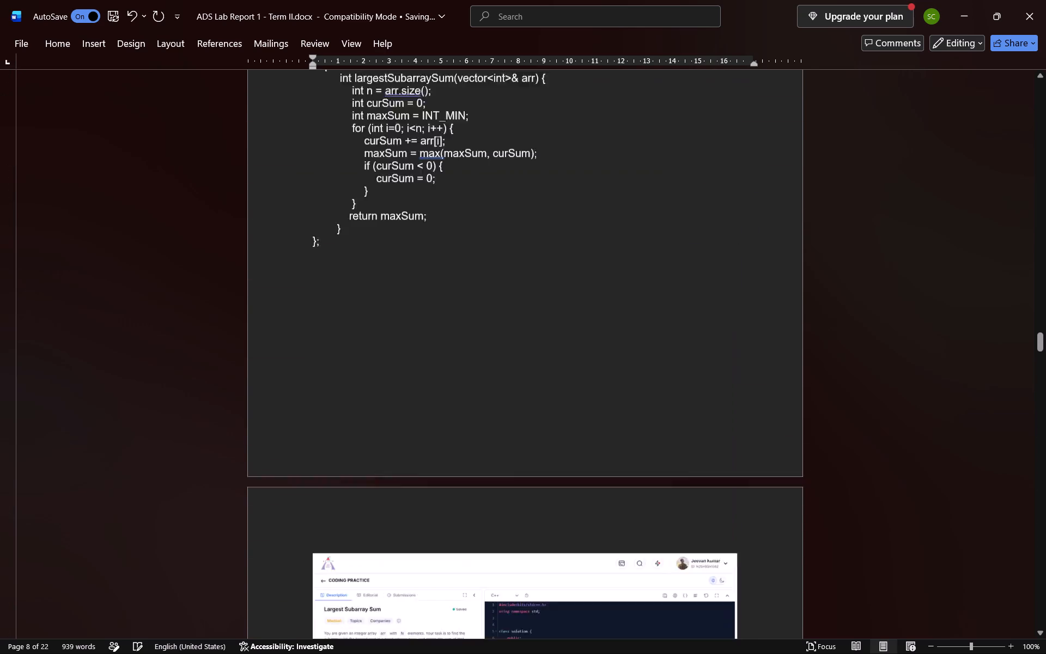
{"action": "scroll", "coordinate": [729, 352], "scroll_direction": "up", "scroll_amount": 10}
{"action": "left_click", "coordinate": [745, 387]}
{"action": "key", "text": "Return"}
Add another blank line between the Union of Two Sorted Arrays code screenshot and its OUTPUT heading.
{"action": "scroll", "coordinate": [743, 385], "scroll_direction": "up", "scroll_amount": 2}
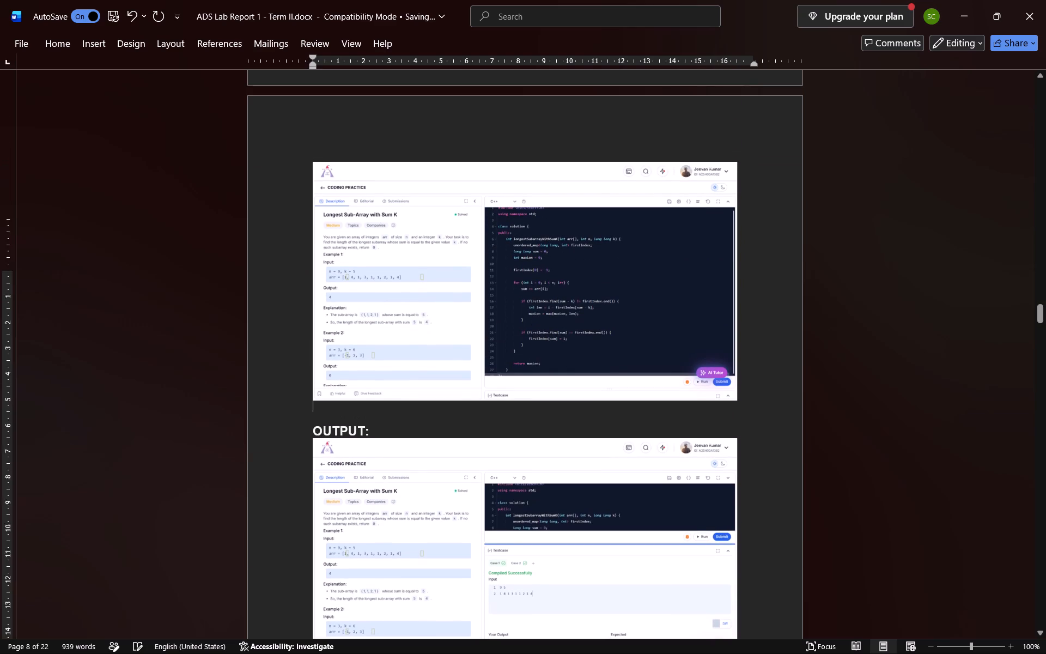
{"action": "scroll", "coordinate": [743, 385], "scroll_direction": "up", "scroll_amount": 3}
{"action": "scroll", "coordinate": [546, 407], "scroll_direction": "up", "scroll_amount": 9}
{"action": "left_click", "coordinate": [783, 433]}
{"action": "key", "text": "Return"}
Add another blank line between the Scoreboard After Each Round code screenshot and its OUTPUT heading.
{"action": "scroll", "coordinate": [732, 409], "scroll_direction": "up", "scroll_amount": 12}
{"action": "left_click", "coordinate": [783, 278]}
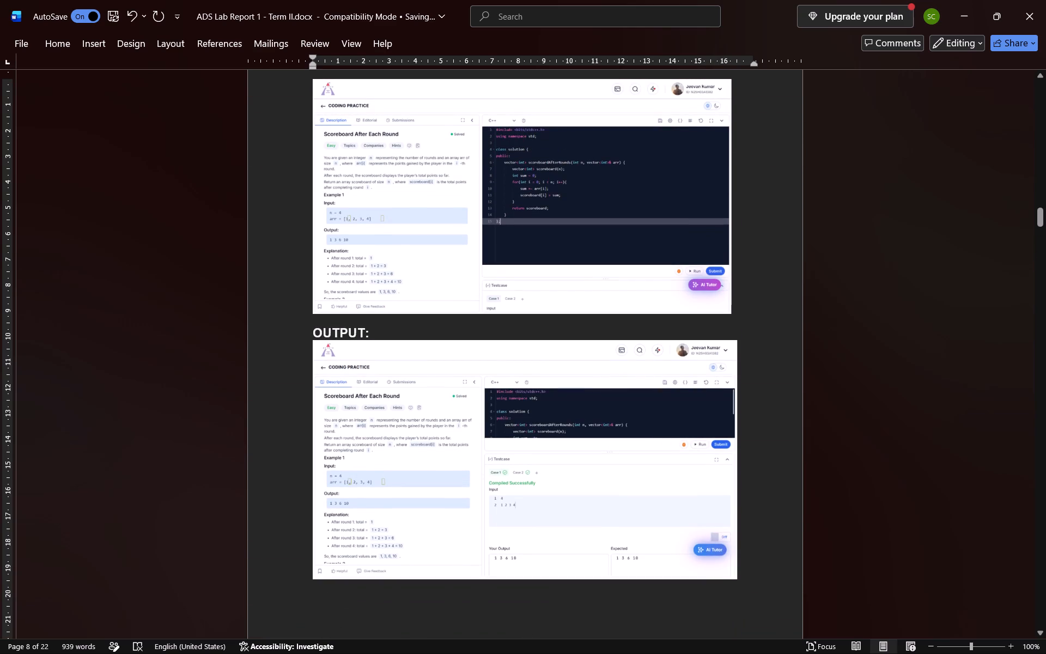
{"action": "key", "text": "Return"}
Add another blank line between the Half Pair Check code screenshot and its OUTPUT heading.
{"action": "scroll", "coordinate": [726, 366], "scroll_direction": "up", "scroll_amount": 13}
{"action": "left_click", "coordinate": [761, 253]}
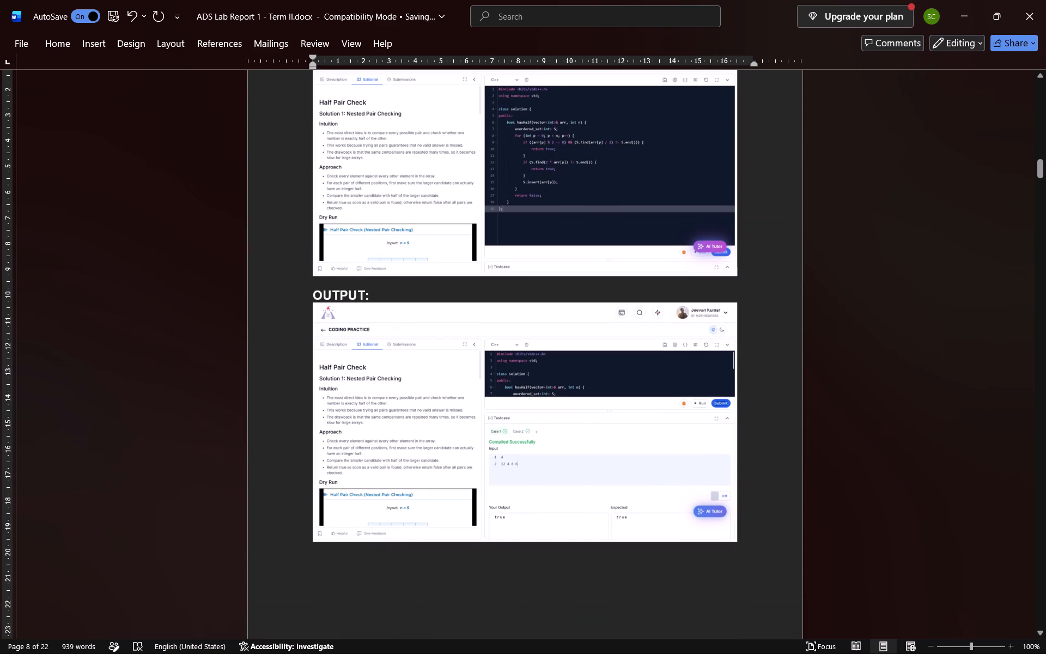
{"action": "key", "text": "Return"}
Start saving a copy of the lab report on this PC, with PDF as the file type.
{"action": "scroll", "coordinate": [621, 374], "scroll_direction": "up", "scroll_amount": 20}
{"action": "scroll", "coordinate": [584, 354], "scroll_direction": "up", "scroll_amount": 9}
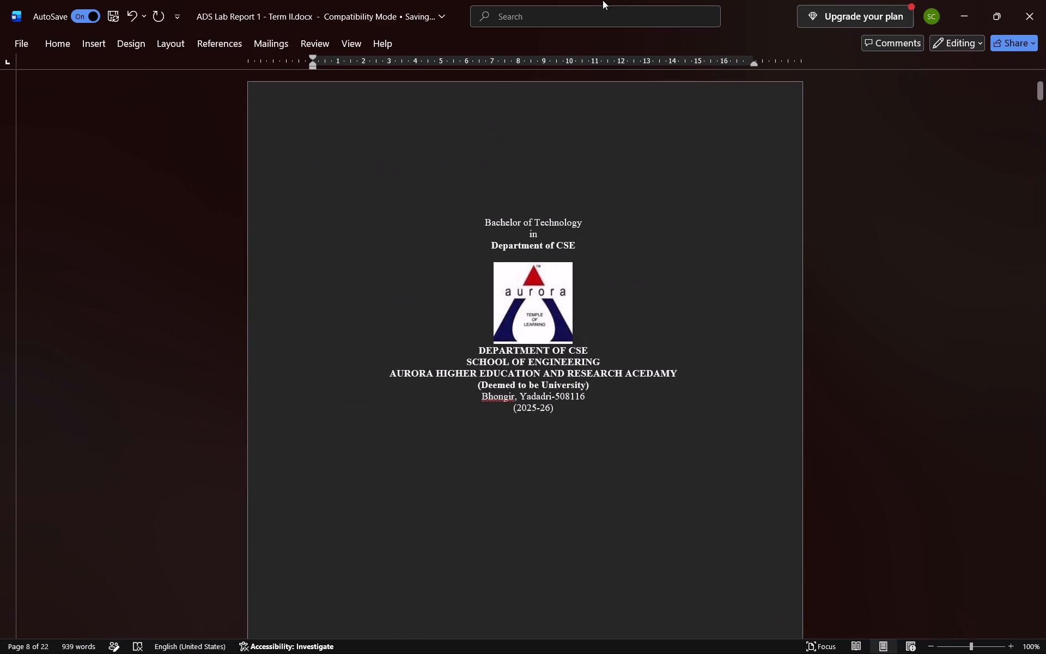
{"action": "left_click", "coordinate": [20, 50]}
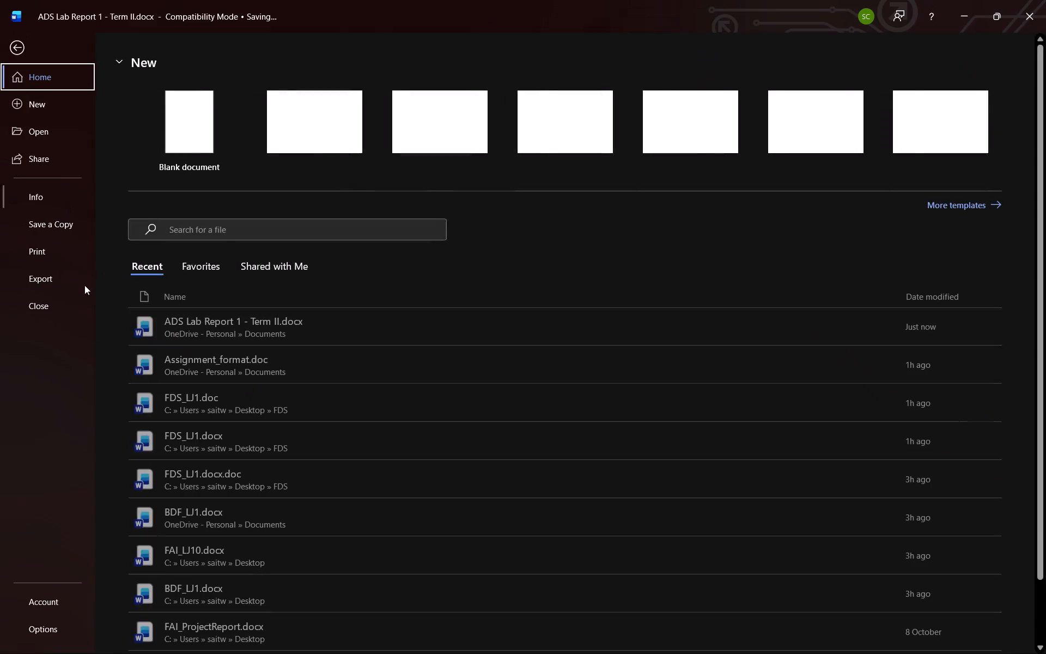
{"action": "left_click", "coordinate": [37, 215]}
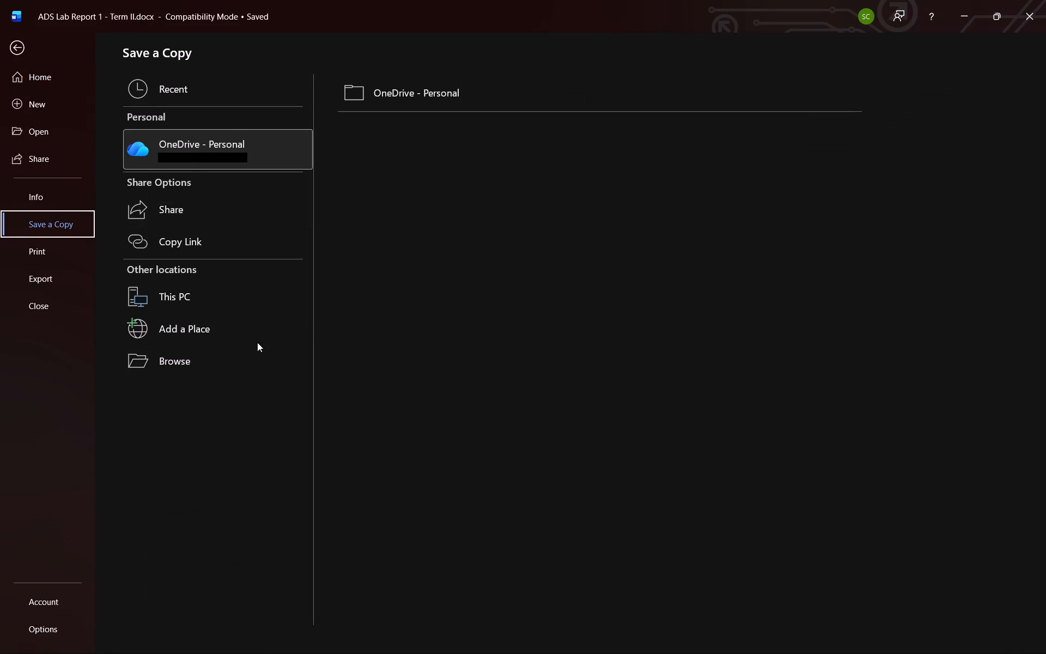
{"action": "left_click", "coordinate": [264, 296]}
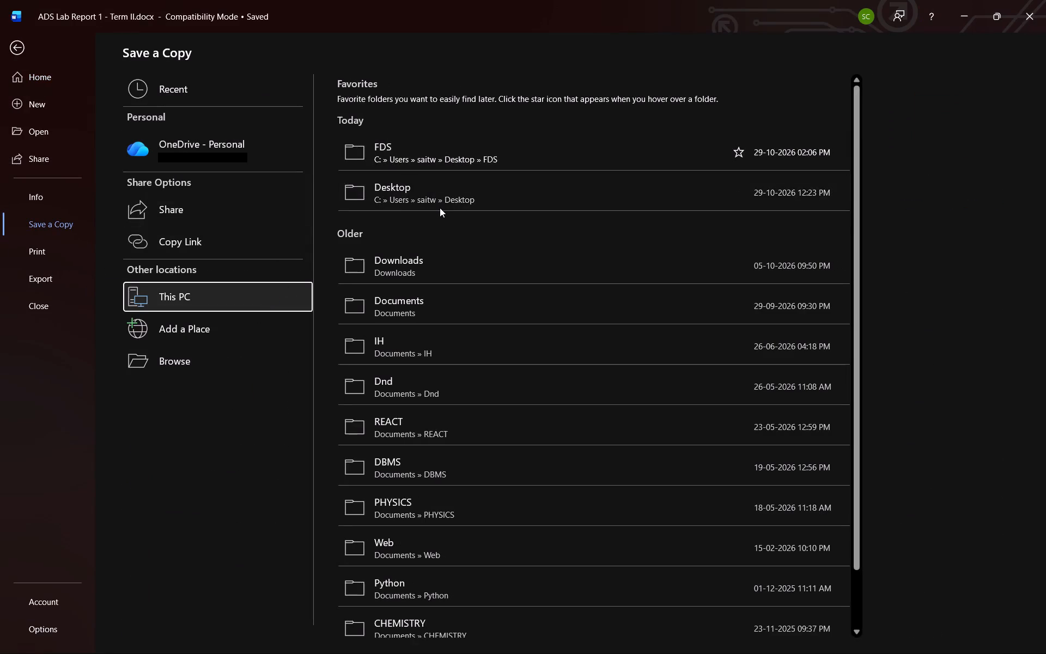
{"action": "left_click", "coordinate": [440, 208]}
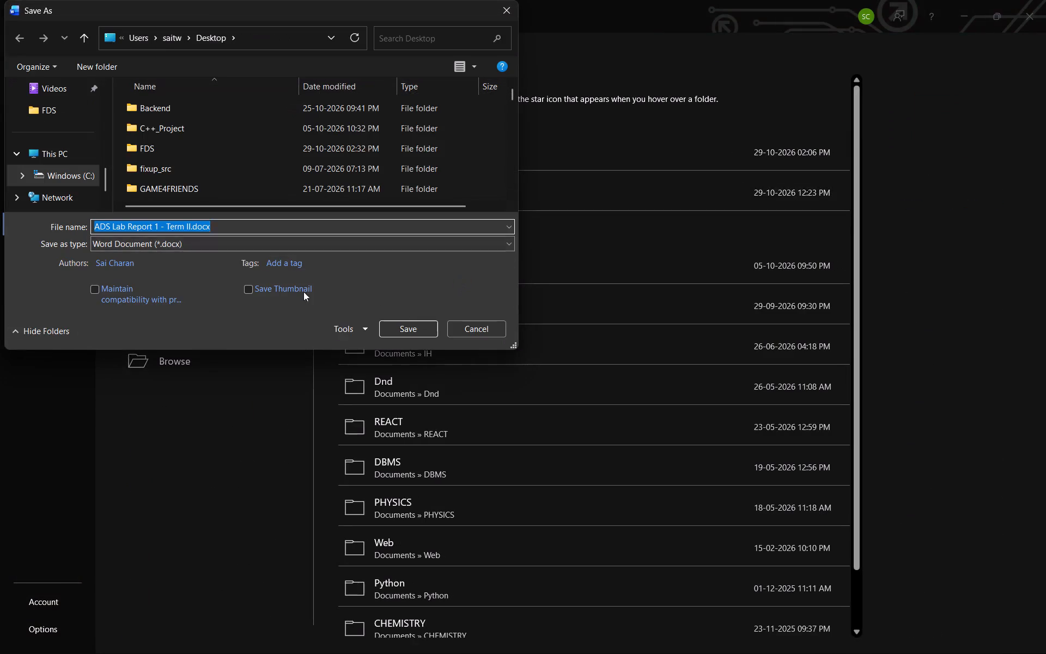
{"action": "left_click", "coordinate": [245, 240]}
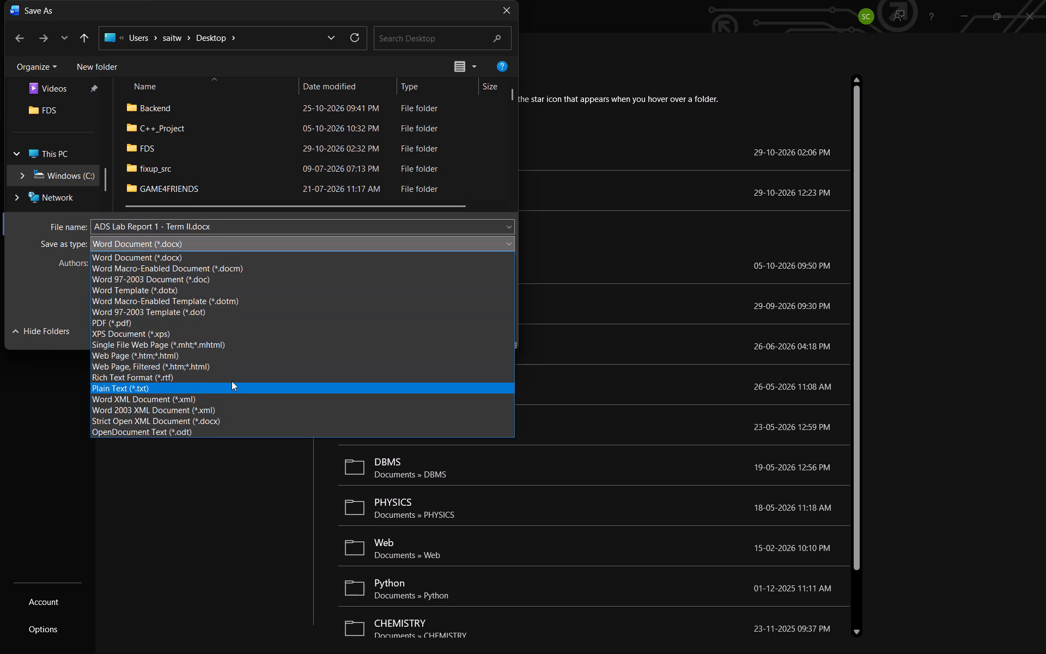
{"action": "left_click", "coordinate": [232, 322]}
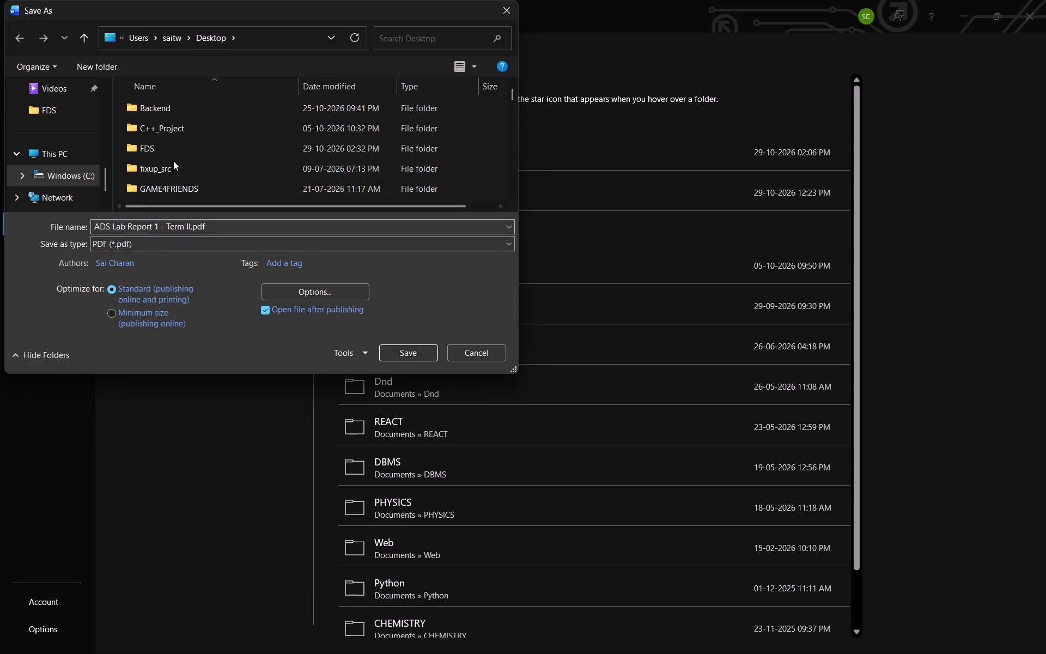
Create a folder named G1 on the Windows (C:) drive and save the PDF copy in it.
{"action": "scroll", "coordinate": [171, 163], "scroll_direction": "down", "scroll_amount": 3}
{"action": "left_click", "coordinate": [72, 156]}
{"action": "double_click", "coordinate": [222, 117]}
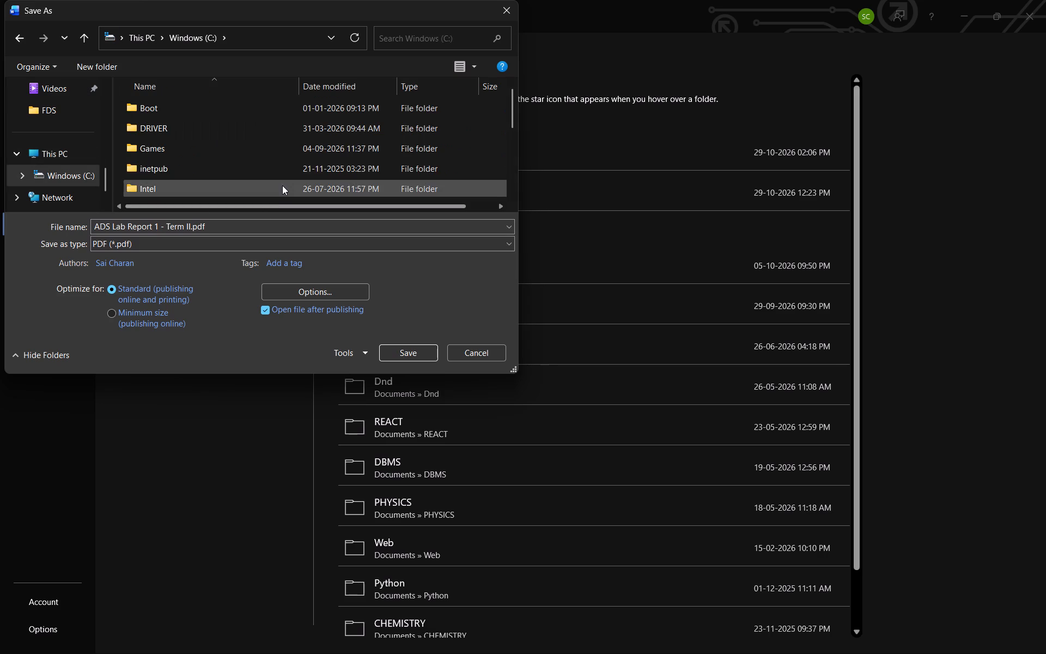
{"action": "scroll", "coordinate": [282, 183], "scroll_direction": "down", "scroll_amount": 13}
{"action": "scroll", "coordinate": [273, 184], "scroll_direction": "up", "scroll_amount": 5}
{"action": "scroll", "coordinate": [273, 187], "scroll_direction": "down", "scroll_amount": 6}
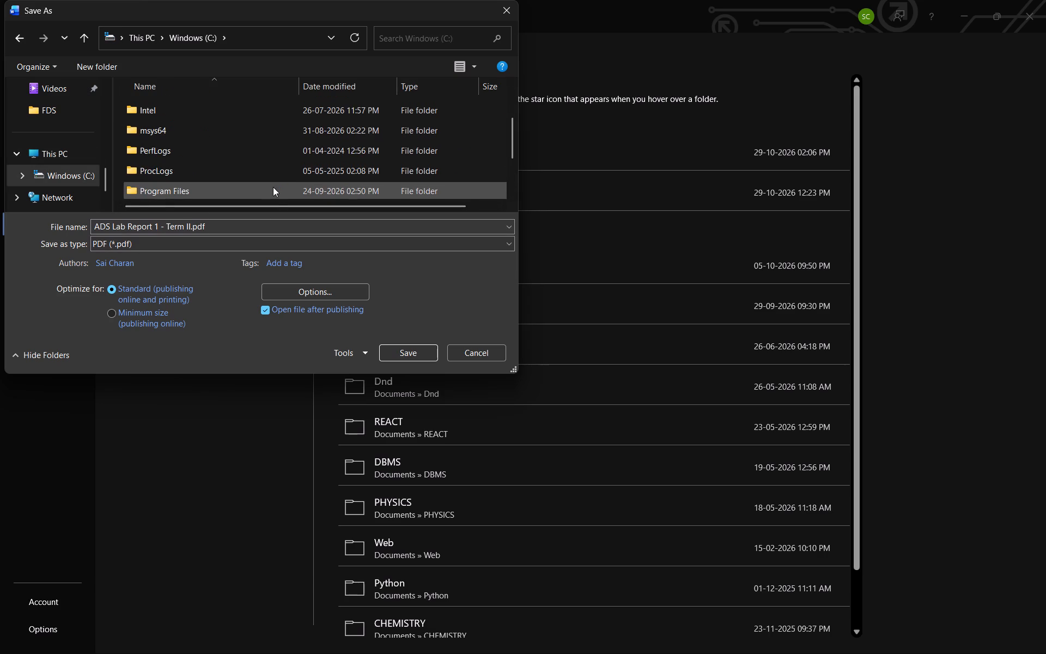
{"action": "scroll", "coordinate": [273, 187], "scroll_direction": "up", "scroll_amount": 4}
{"action": "left_click", "coordinate": [104, 68]}
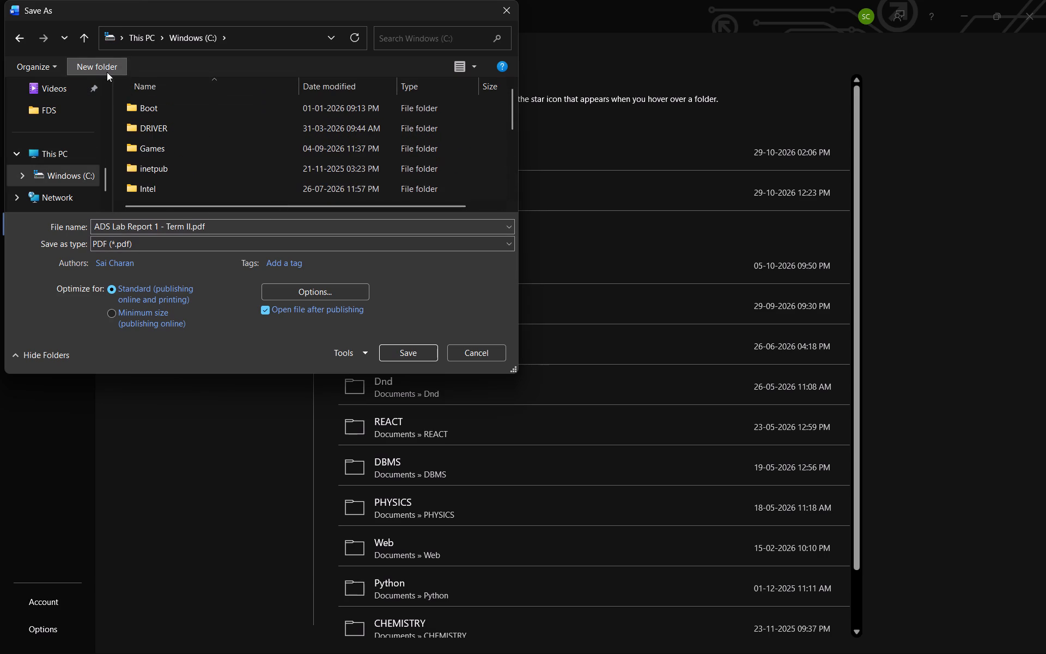
{"action": "type", "text": "G1"}
{"action": "key", "text": "Return"}
{"action": "key", "text": "Return"}
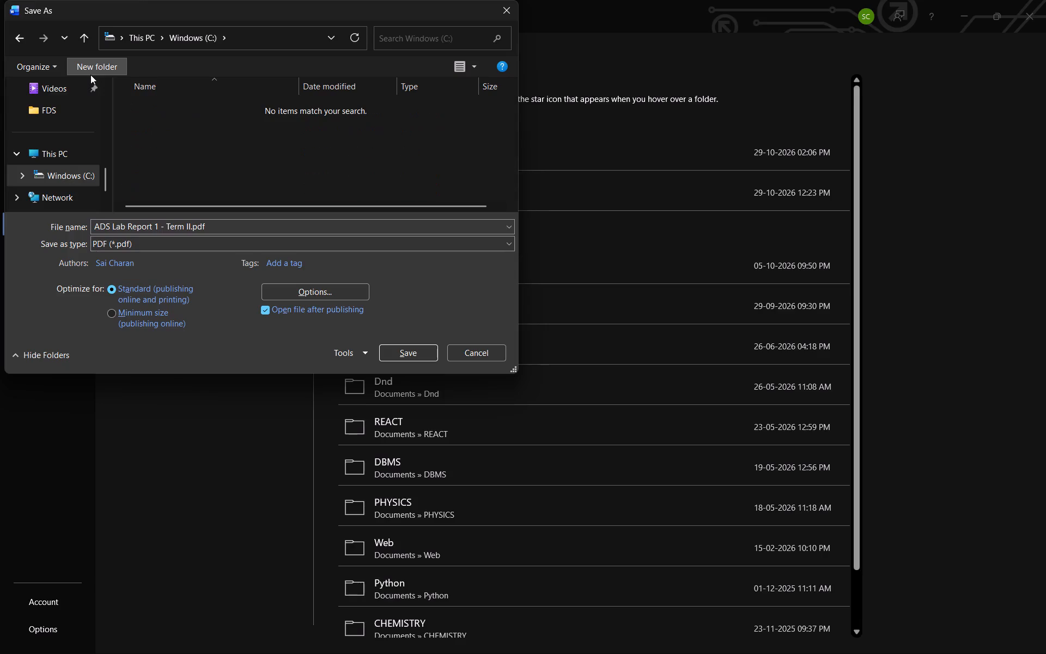
{"action": "left_click", "coordinate": [425, 349]}
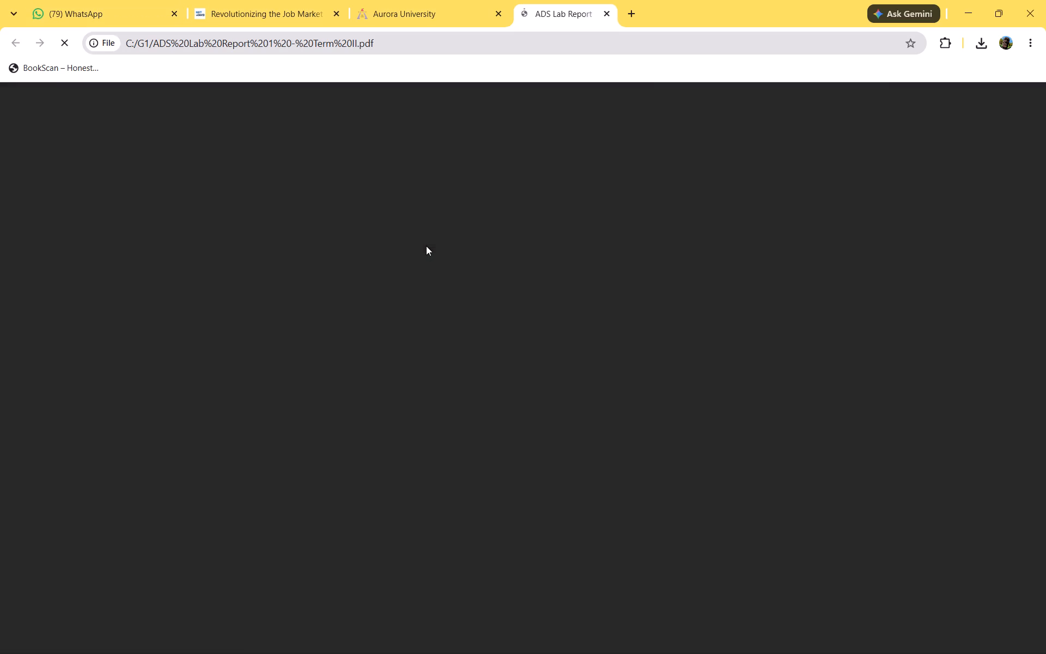
Look through the saved PDF to check the spacing between the code screenshots and OUTPUT headings.
{"action": "scroll", "coordinate": [542, 359], "scroll_direction": "down", "scroll_amount": 12}
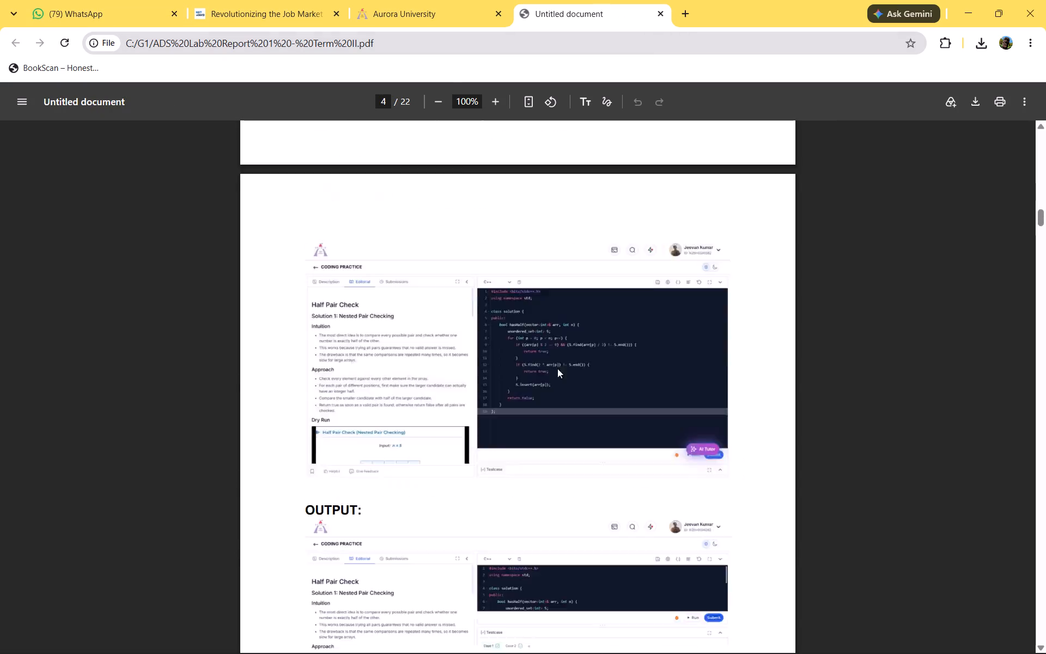
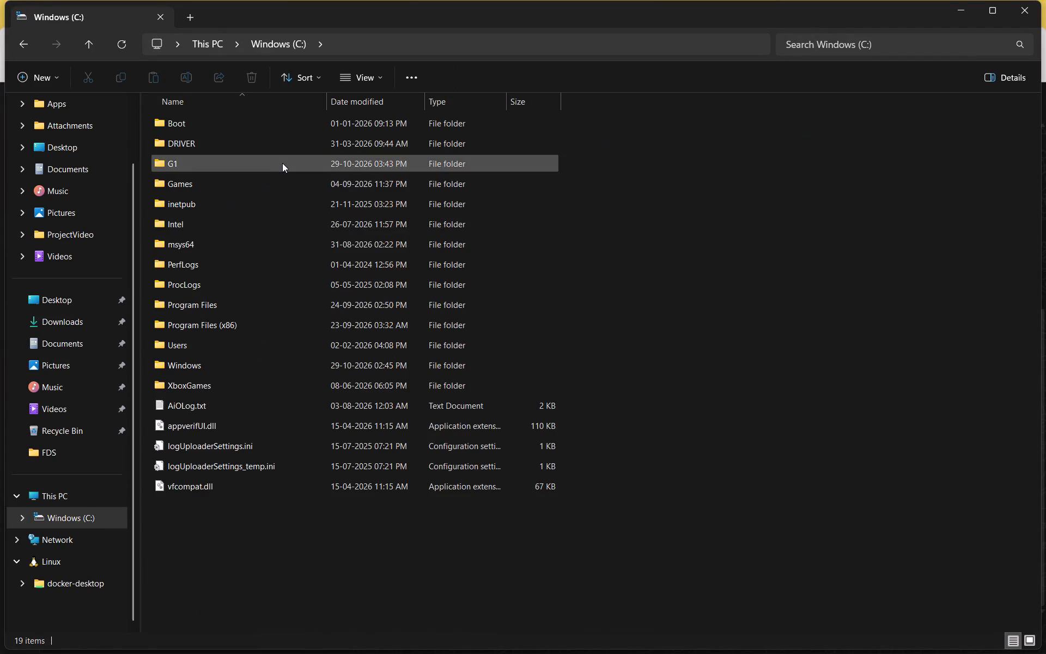
Go into the G1 folder on the Windows (C:) drive and select the saved ADS Lab Report 1 - Term II.pdf.
{"action": "double_click", "coordinate": [282, 163]}
{"action": "left_click", "coordinate": [327, 114]}
{"action": "left_click", "coordinate": [327, 128]}
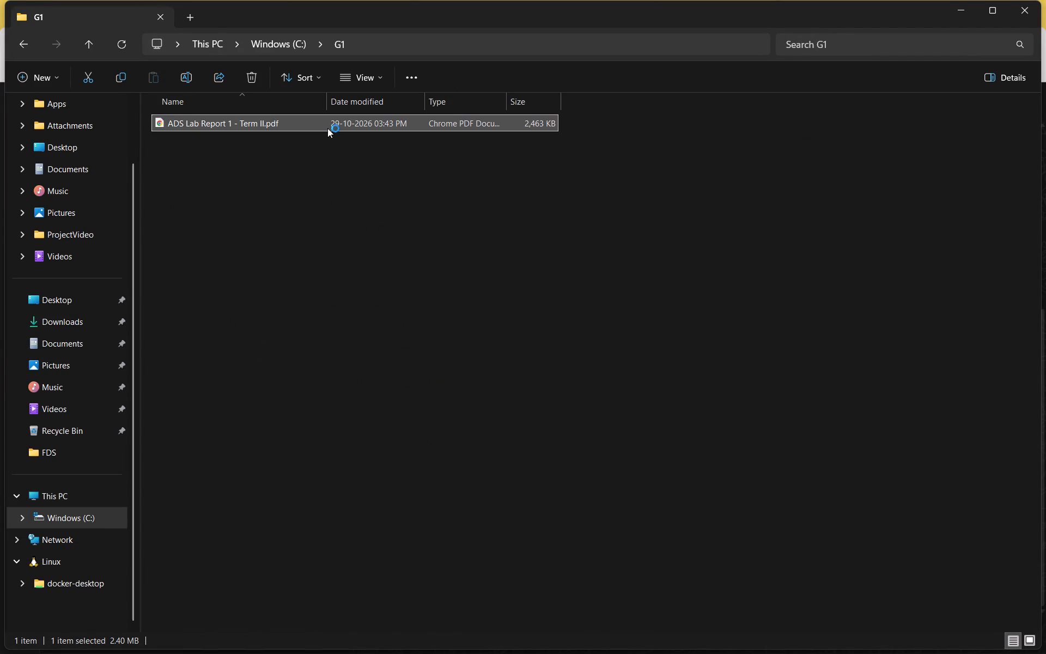
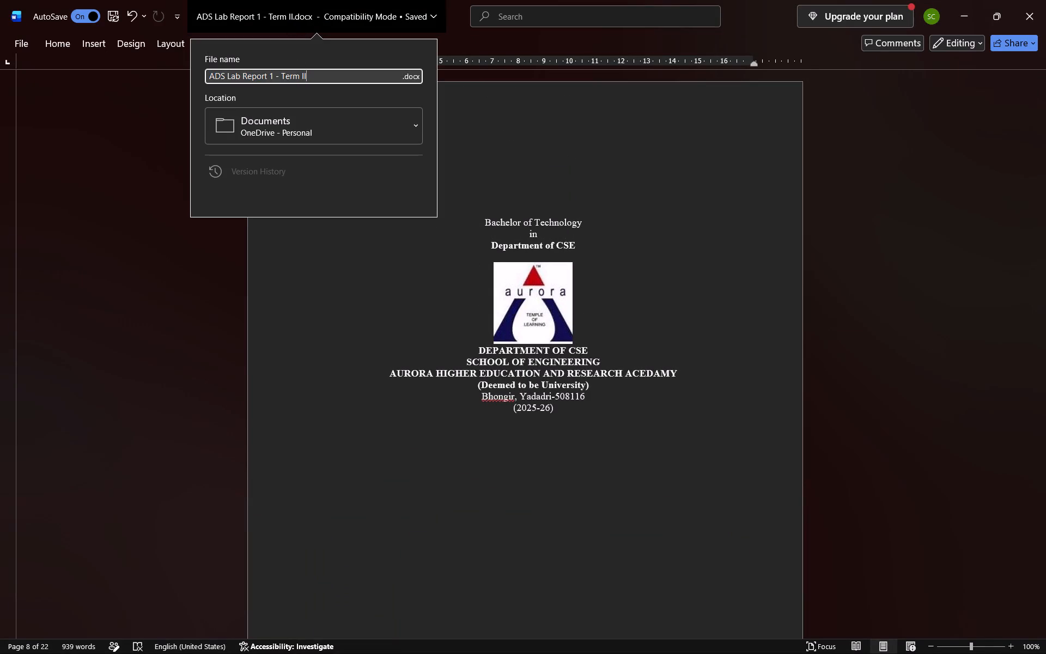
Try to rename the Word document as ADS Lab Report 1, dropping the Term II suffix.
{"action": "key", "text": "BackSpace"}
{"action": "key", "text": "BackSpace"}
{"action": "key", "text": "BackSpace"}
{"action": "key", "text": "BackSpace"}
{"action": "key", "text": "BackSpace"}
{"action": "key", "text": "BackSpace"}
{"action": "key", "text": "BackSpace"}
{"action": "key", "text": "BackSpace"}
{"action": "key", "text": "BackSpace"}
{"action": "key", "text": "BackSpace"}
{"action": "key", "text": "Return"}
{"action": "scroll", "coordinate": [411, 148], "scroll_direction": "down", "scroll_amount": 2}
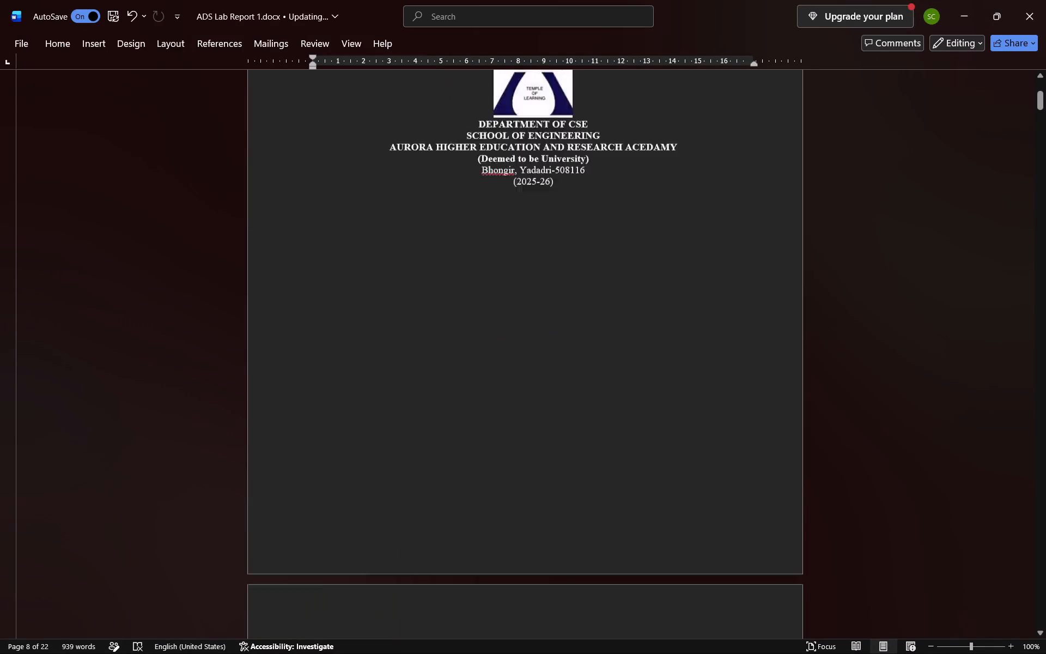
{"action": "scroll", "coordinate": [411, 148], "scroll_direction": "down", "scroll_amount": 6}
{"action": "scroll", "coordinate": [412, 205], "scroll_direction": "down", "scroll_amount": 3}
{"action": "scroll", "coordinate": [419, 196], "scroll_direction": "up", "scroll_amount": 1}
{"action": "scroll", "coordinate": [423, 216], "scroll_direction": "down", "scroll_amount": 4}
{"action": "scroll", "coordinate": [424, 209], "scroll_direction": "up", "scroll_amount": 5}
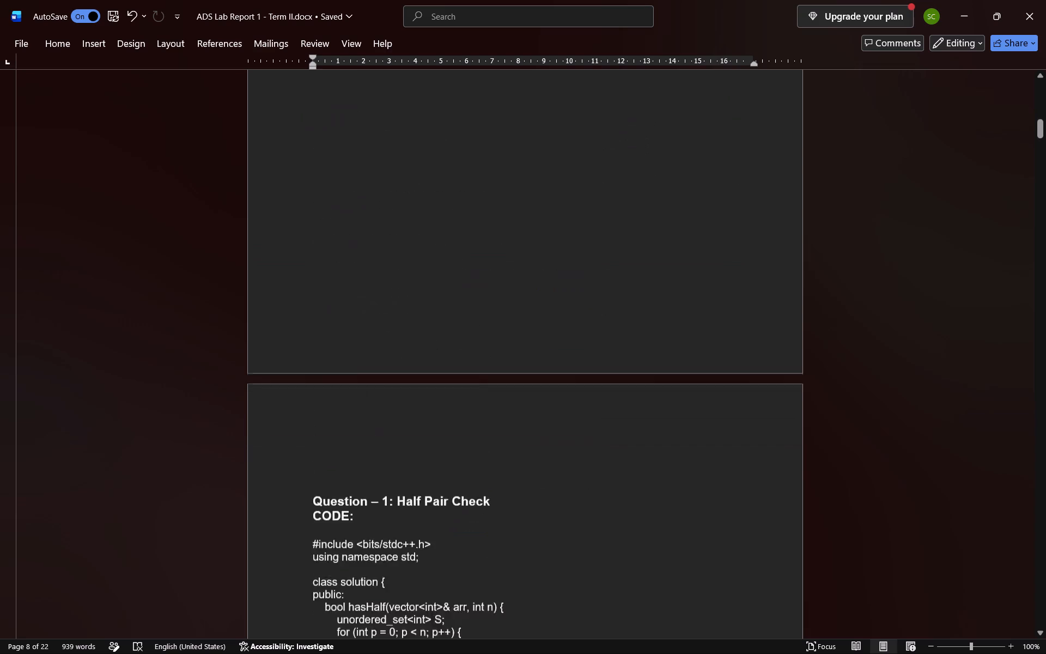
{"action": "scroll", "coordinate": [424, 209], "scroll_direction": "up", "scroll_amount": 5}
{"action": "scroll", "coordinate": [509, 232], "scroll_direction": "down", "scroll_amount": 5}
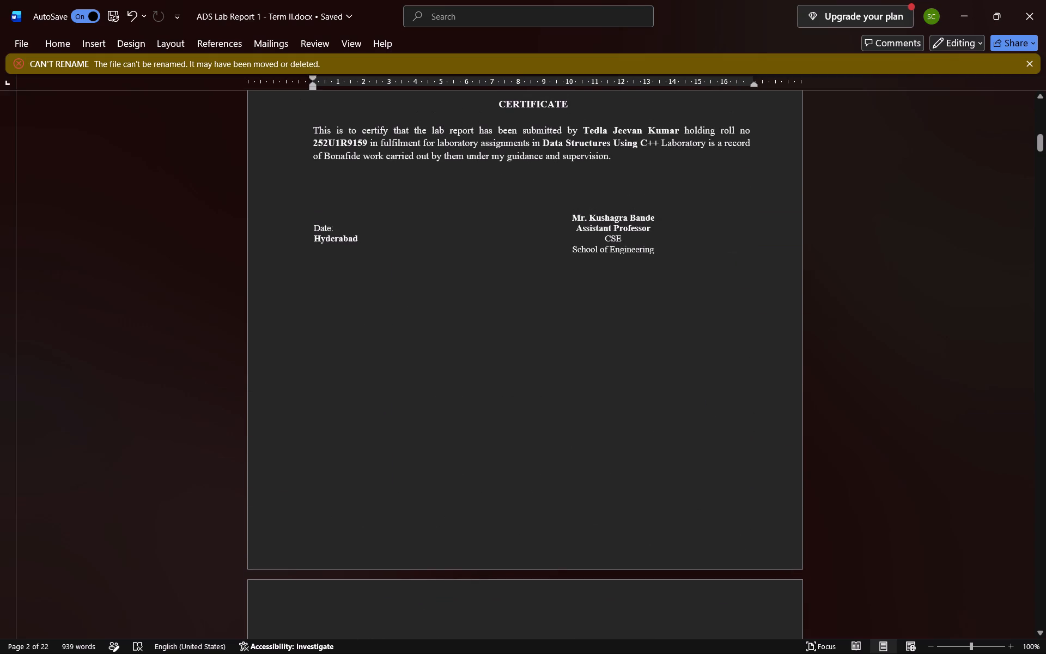
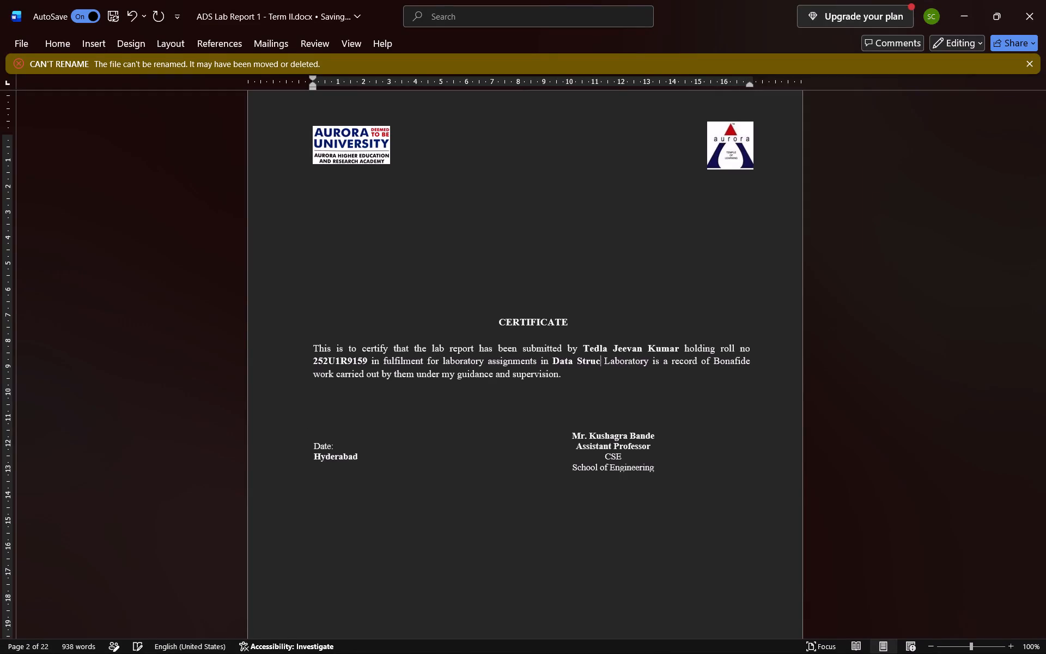
Delete the remaining bold subject text "Data Struc" before "Laboratory" in the certificate paragraph.
{"action": "key", "text": "BackSpace"}
{"action": "key", "text": "BackSpace"}
{"action": "key", "text": "BackSpace"}
{"action": "key", "text": "BackSpace"}
{"action": "key", "text": "BackSpace"}
{"action": "key", "text": "BackSpace"}
{"action": "key", "text": "BackSpace"}
{"action": "key", "text": "BackSpace"}
{"action": "key", "text": "BackSpace"}
{"action": "key", "text": "BackSpace"}
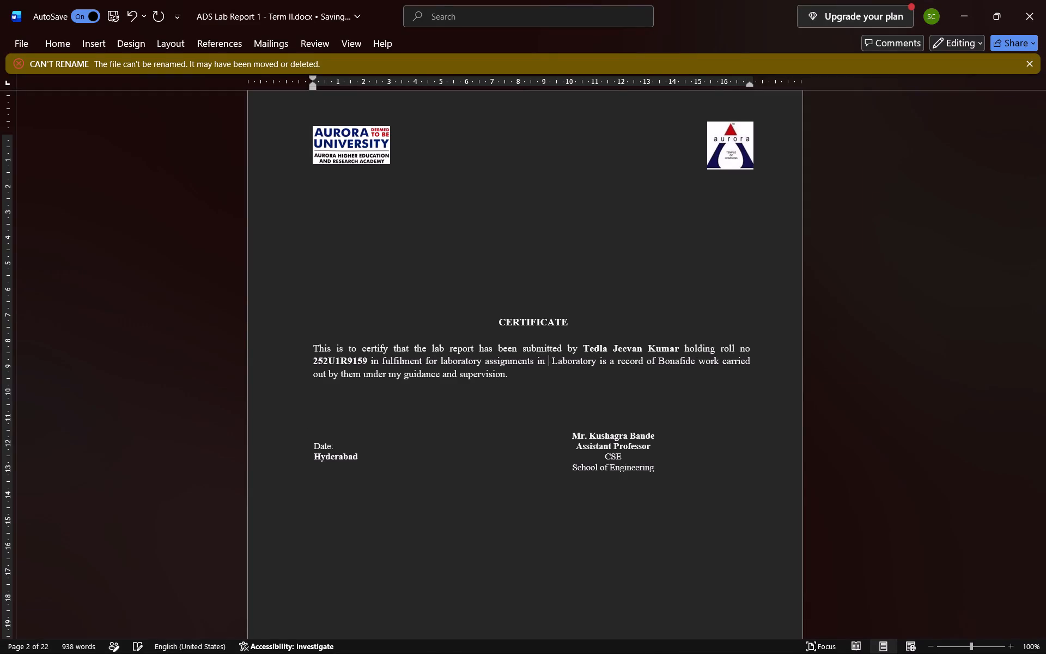
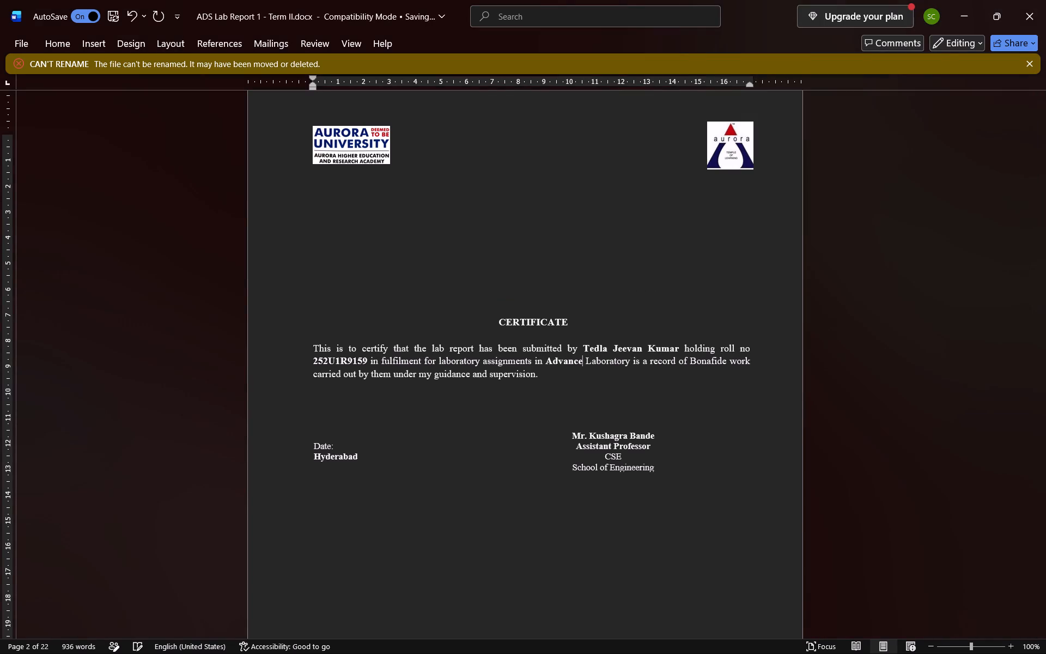
Complete the certificate's bold subject name as "Advanced Data Structures", checking it against the registered subjects on the Term Registration page in Chrome.
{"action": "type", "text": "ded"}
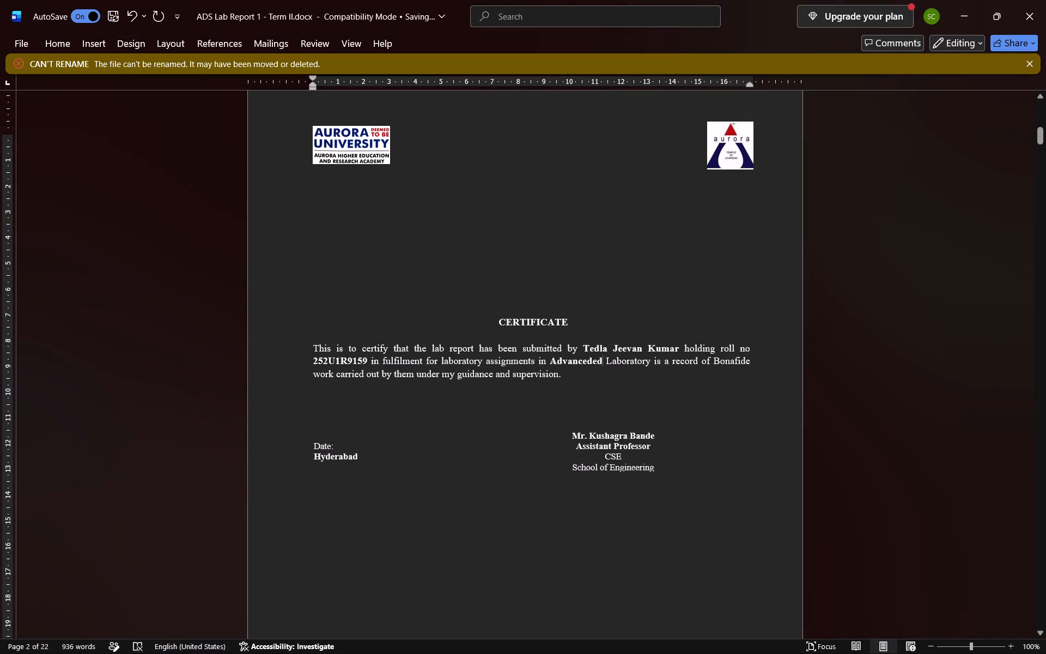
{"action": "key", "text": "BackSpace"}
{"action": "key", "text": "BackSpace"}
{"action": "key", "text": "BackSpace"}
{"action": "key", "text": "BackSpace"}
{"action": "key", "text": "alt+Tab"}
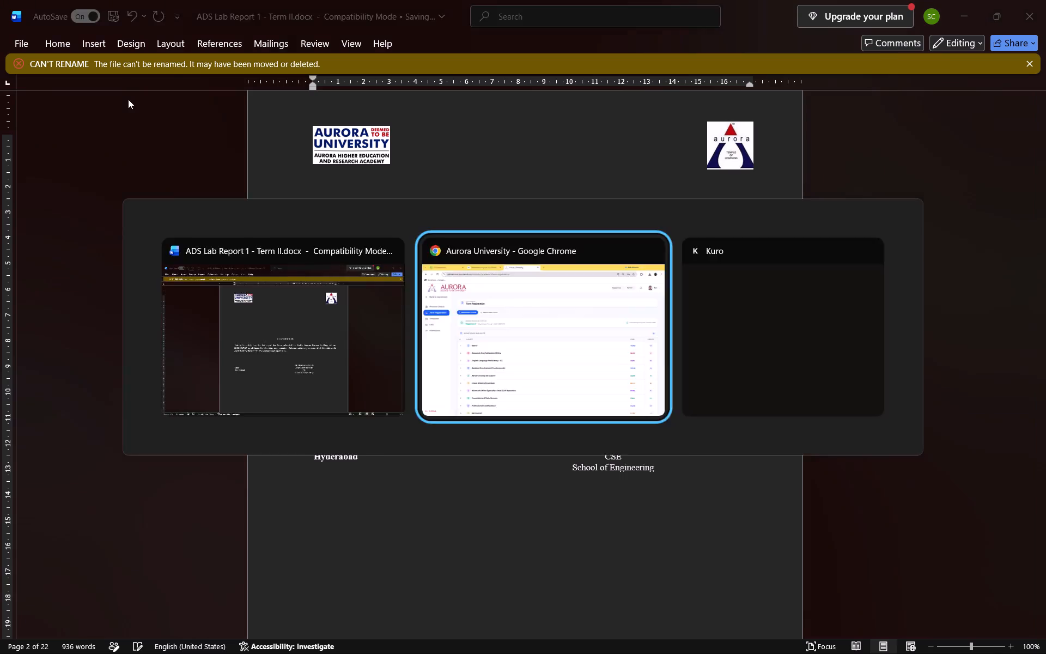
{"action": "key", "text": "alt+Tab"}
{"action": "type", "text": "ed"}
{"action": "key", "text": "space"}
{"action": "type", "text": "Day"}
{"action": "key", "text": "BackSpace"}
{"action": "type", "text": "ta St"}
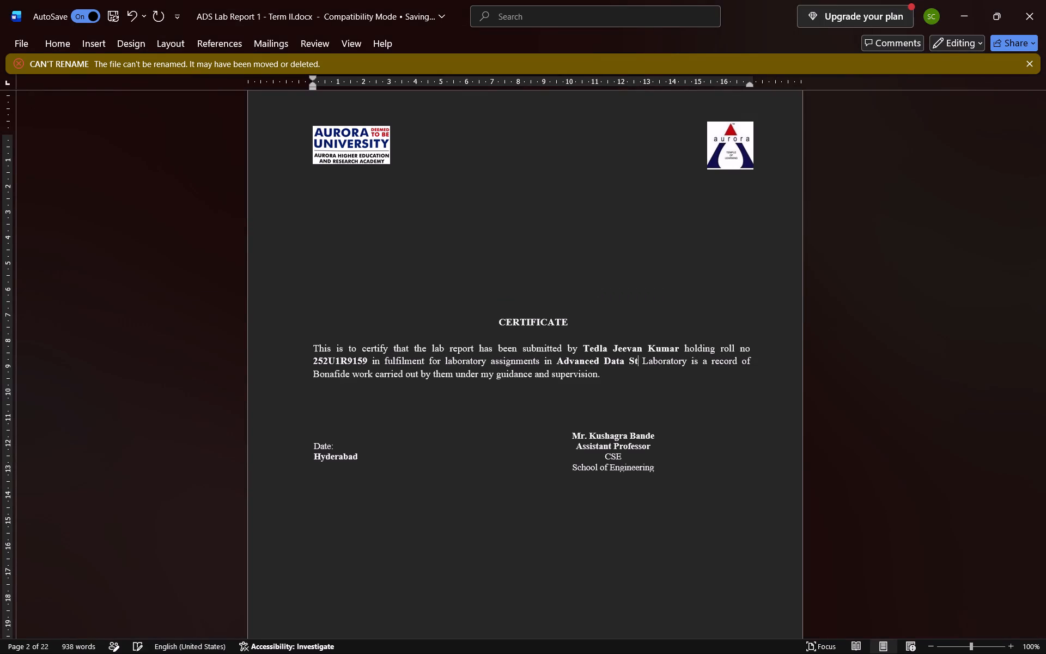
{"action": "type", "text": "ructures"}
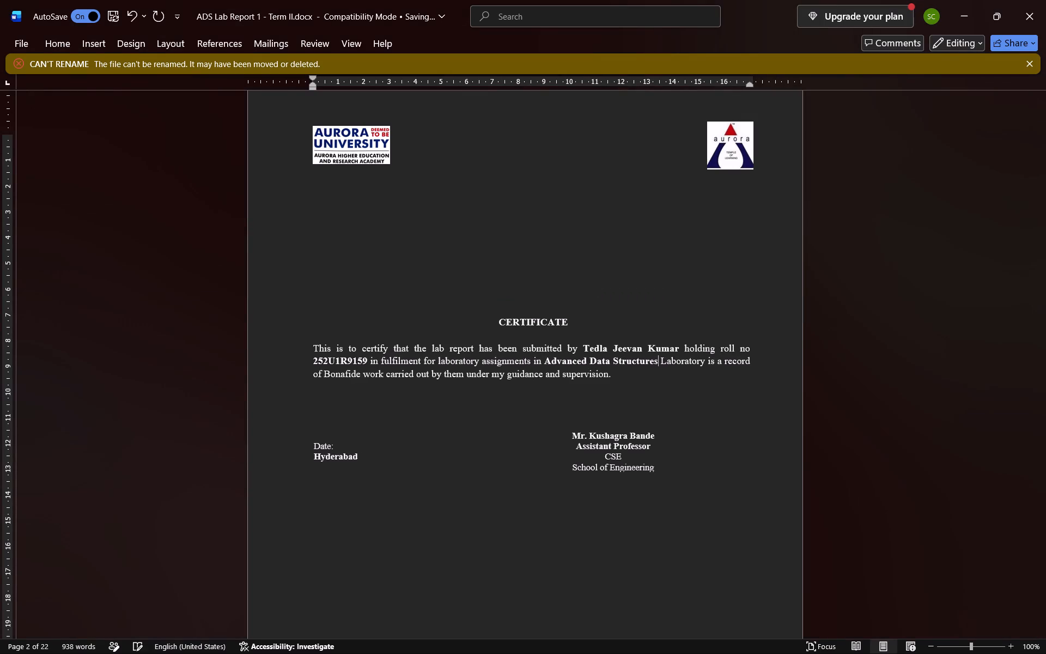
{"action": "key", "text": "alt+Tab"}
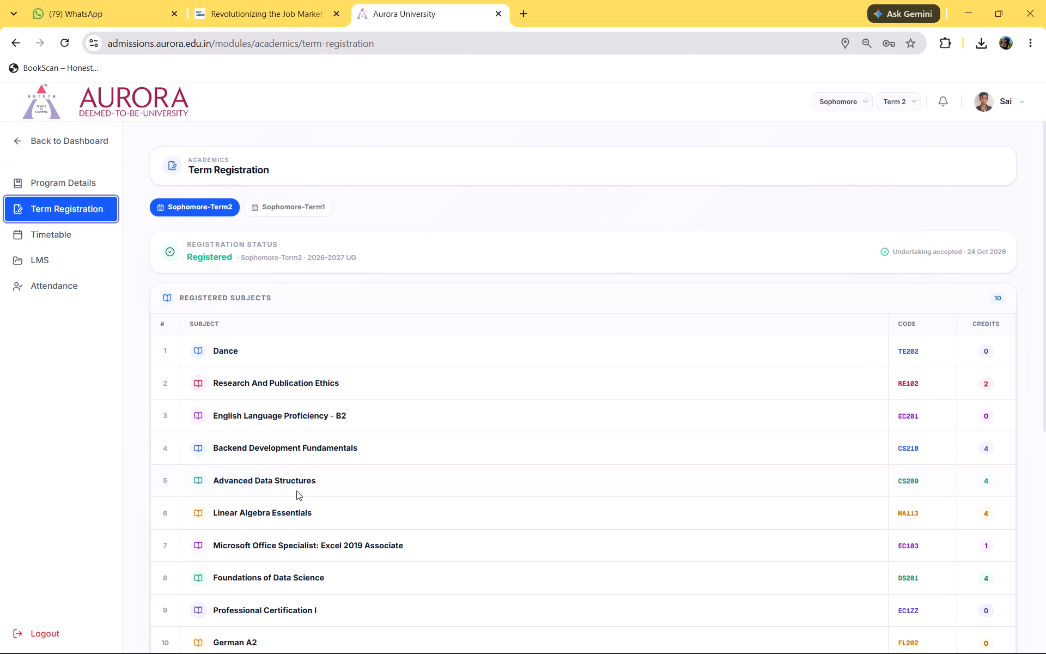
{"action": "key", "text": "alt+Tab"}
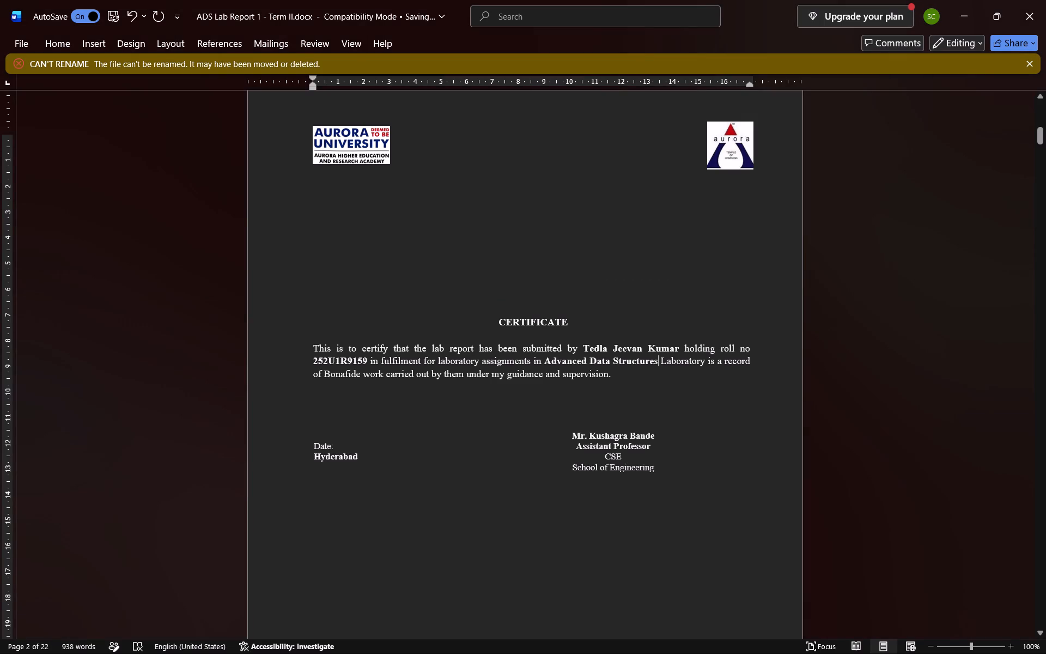
Save the lab report document with the corrected certificate.
{"action": "scroll", "coordinate": [368, 292], "scroll_direction": "up", "scroll_amount": 11}
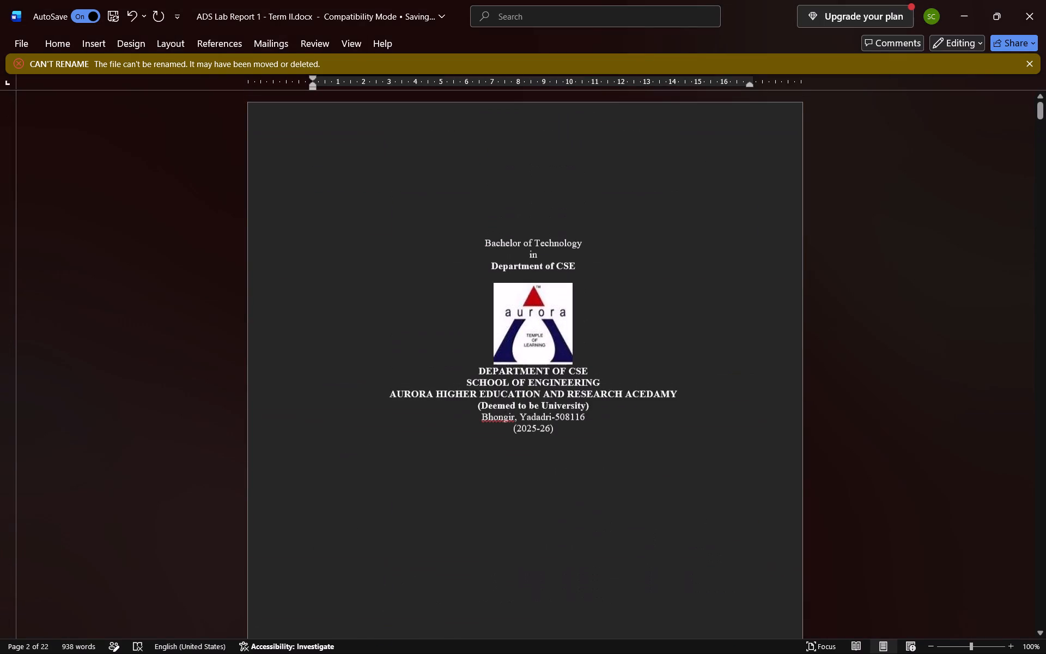
{"action": "scroll", "coordinate": [407, 304], "scroll_direction": "up", "scroll_amount": 3}
{"action": "scroll", "coordinate": [471, 401], "scroll_direction": "down", "scroll_amount": 12}
{"action": "scroll", "coordinate": [461, 406], "scroll_direction": "up", "scroll_amount": 8}
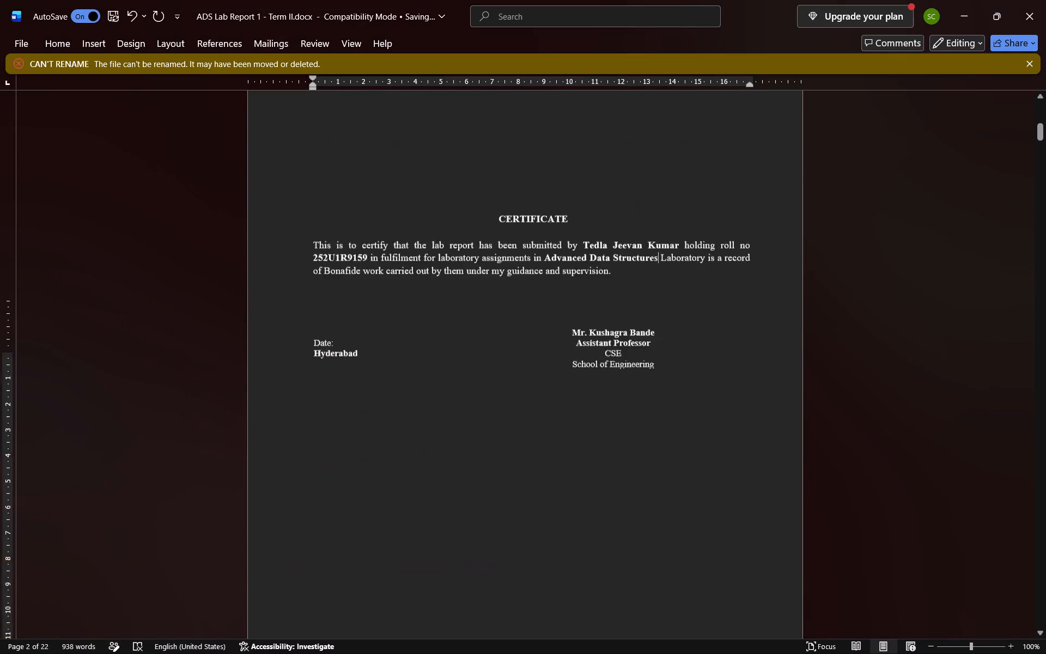
{"action": "scroll", "coordinate": [489, 409], "scroll_direction": "up", "scroll_amount": 8}
{"action": "left_click", "coordinate": [261, 13]}
{"action": "left_click_drag", "start_coordinate": [360, 333], "coordinate": [350, 331]}
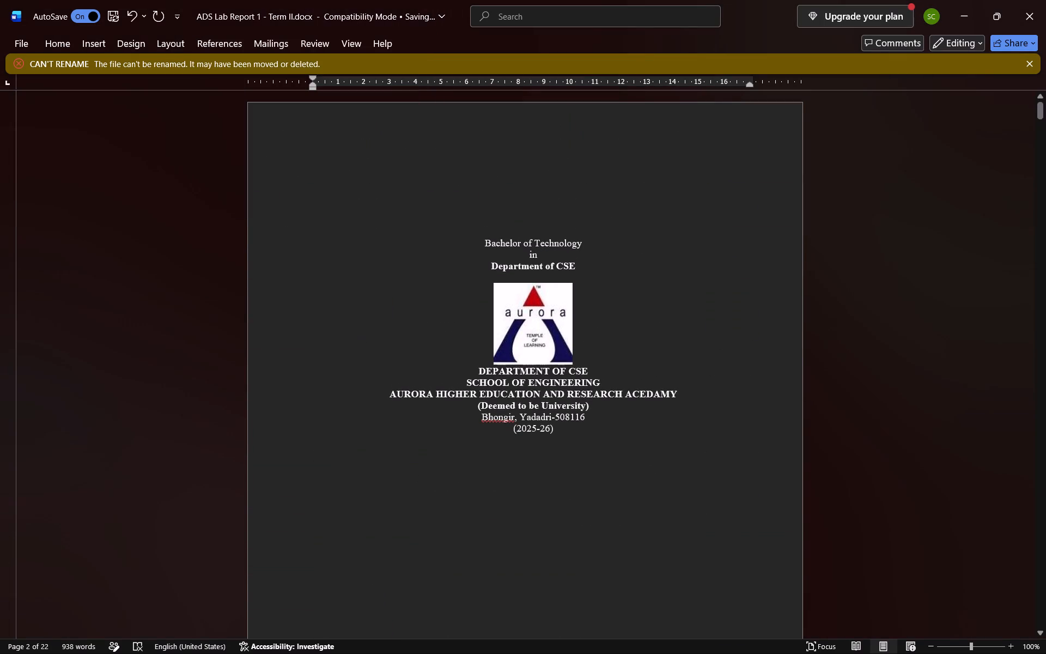
{"action": "left_click", "coordinate": [400, 17]}
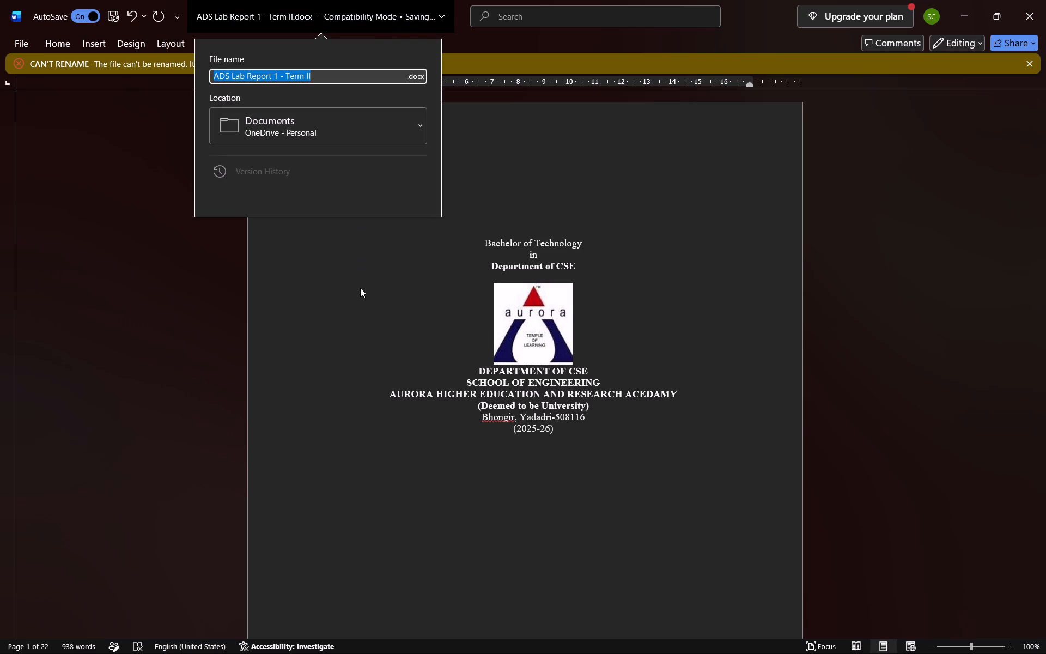
{"action": "left_click", "coordinate": [363, 295]}
{"action": "key", "text": "ctrl+s"}
{"action": "key", "text": "ctrl+s"}
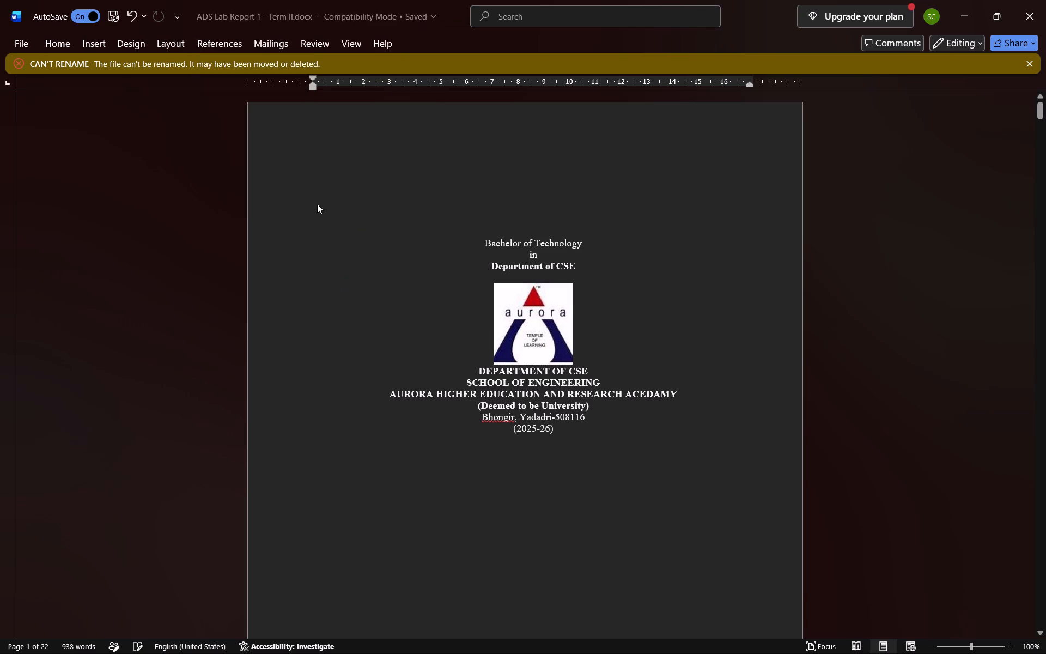
In File Explorer, delete the earlier "ADS Lab Report 1 - Term II.pdf" from the C:\G1 folder.
{"action": "left_click", "coordinate": [22, 42]}
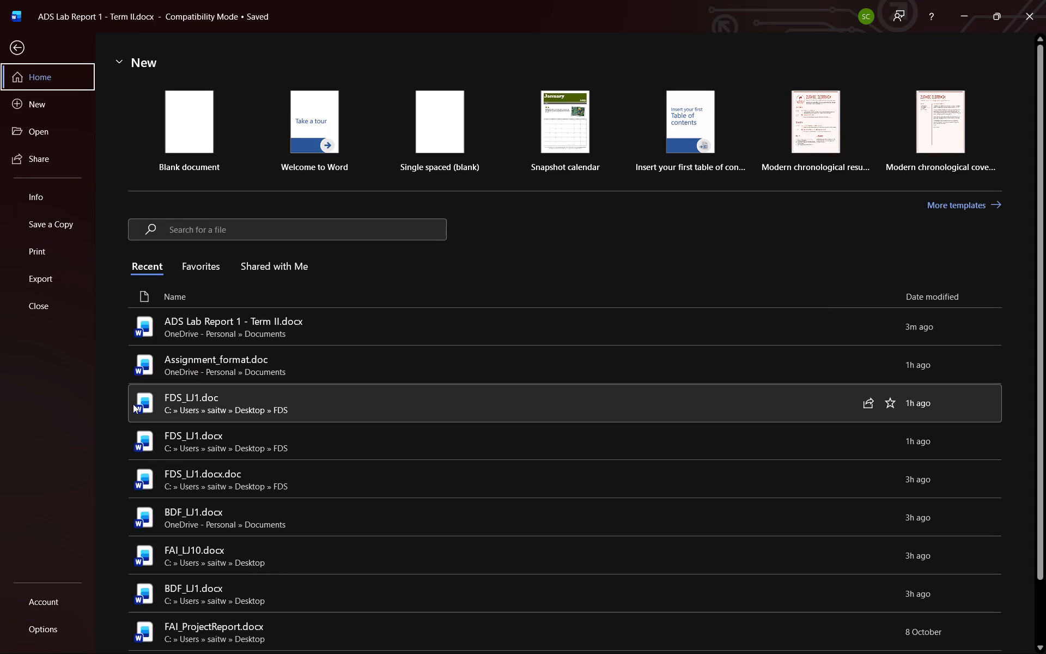
{"action": "key", "text": "super+2"}
{"action": "scroll", "coordinate": [102, 482], "scroll_direction": "down", "scroll_amount": 4}
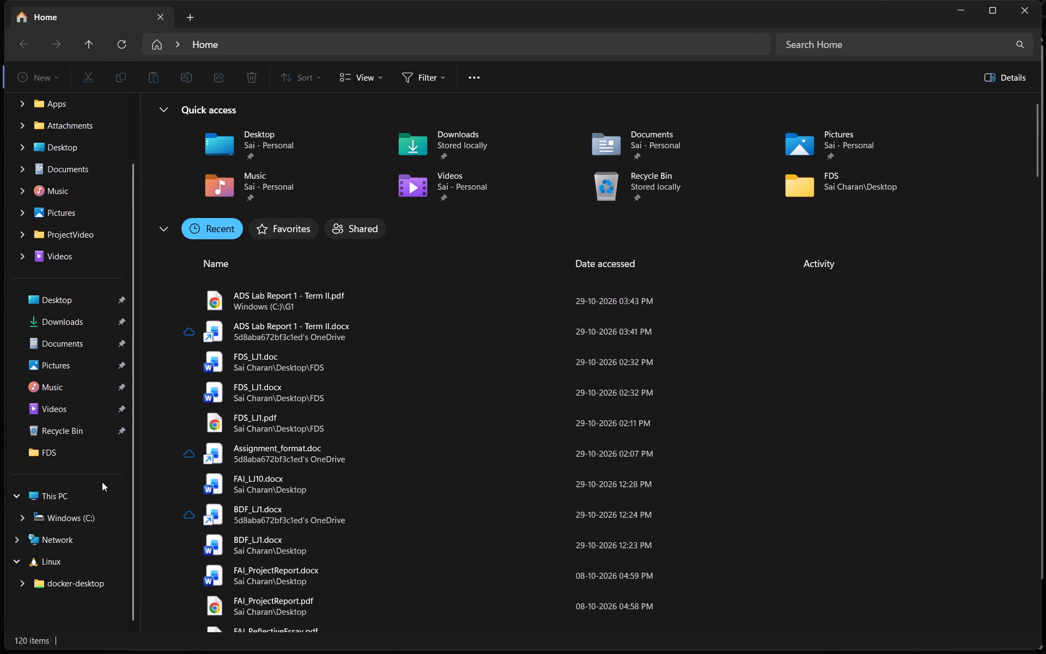
{"action": "left_click", "coordinate": [88, 495]}
{"action": "left_click", "coordinate": [92, 516]}
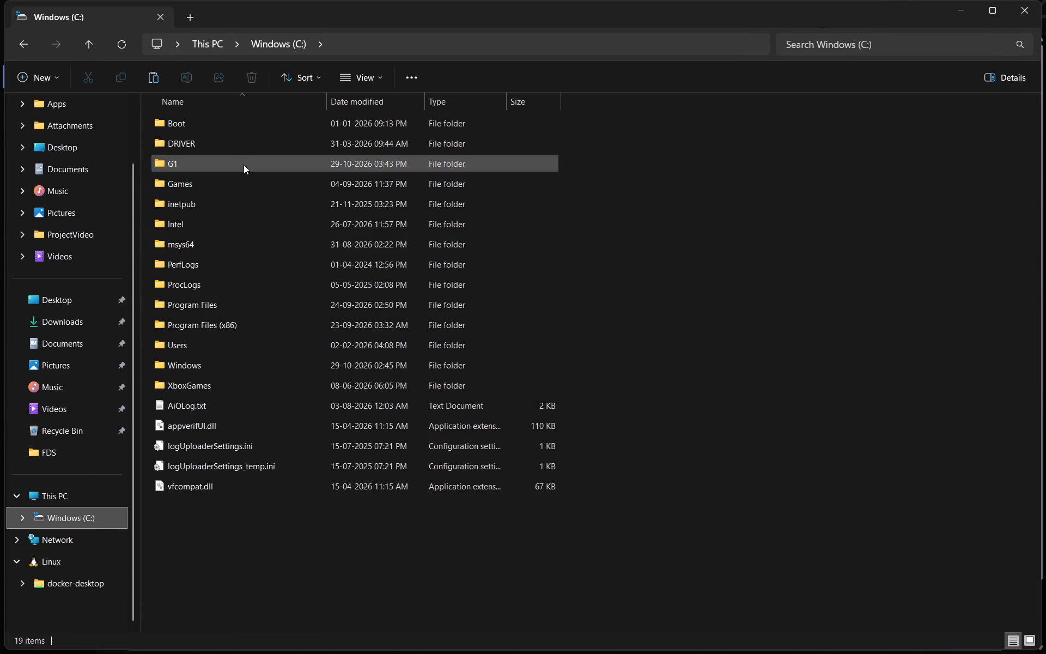
{"action": "double_click", "coordinate": [245, 165]}
{"action": "left_click", "coordinate": [271, 117]}
{"action": "key", "text": "Delete"}
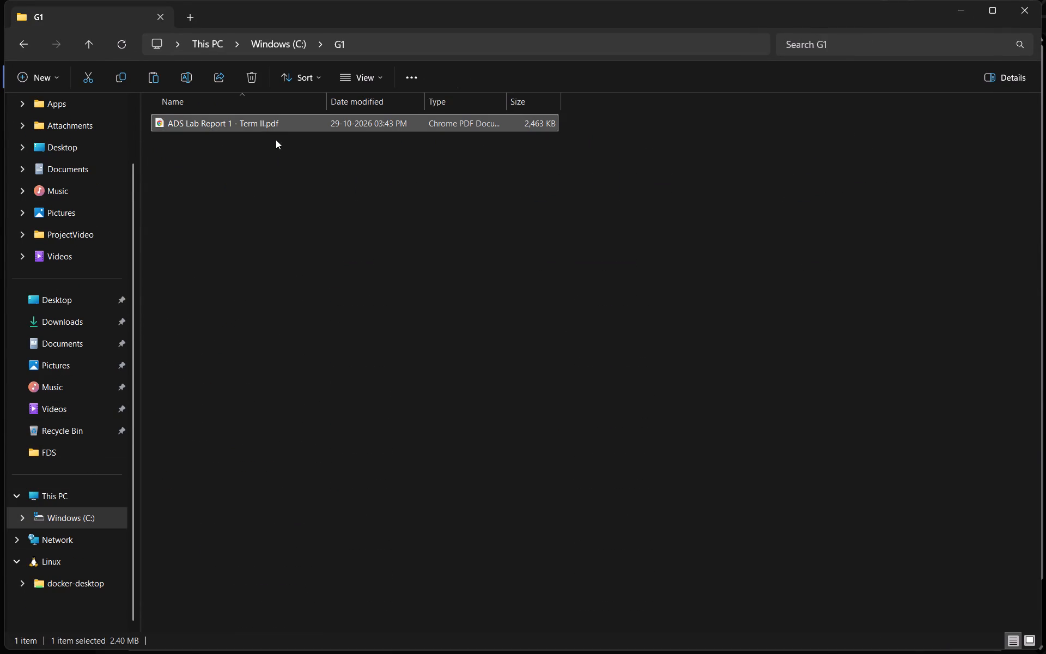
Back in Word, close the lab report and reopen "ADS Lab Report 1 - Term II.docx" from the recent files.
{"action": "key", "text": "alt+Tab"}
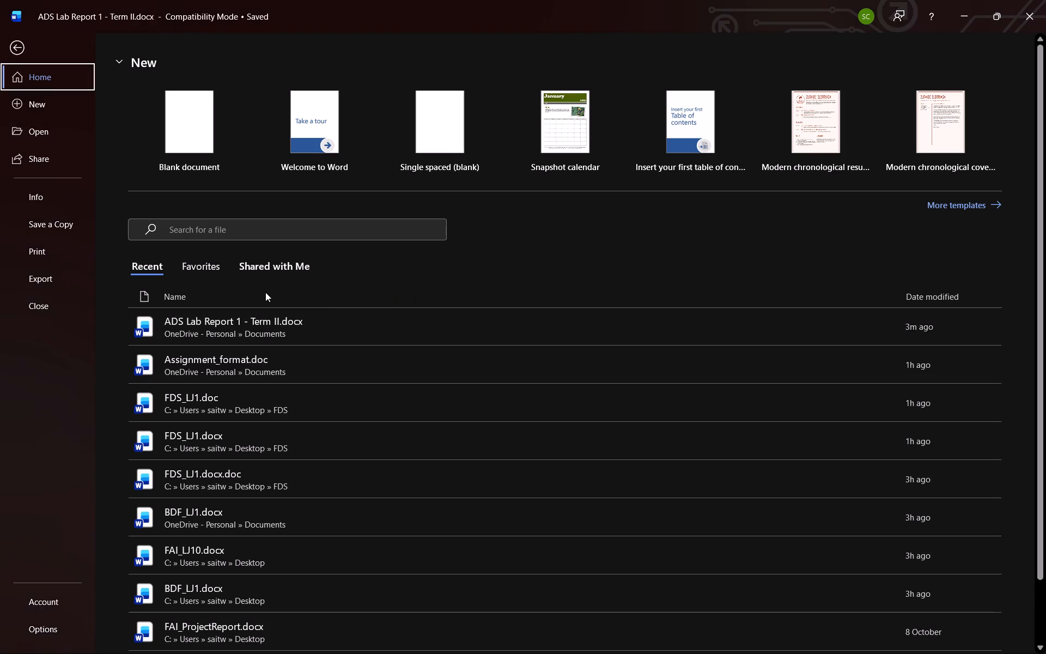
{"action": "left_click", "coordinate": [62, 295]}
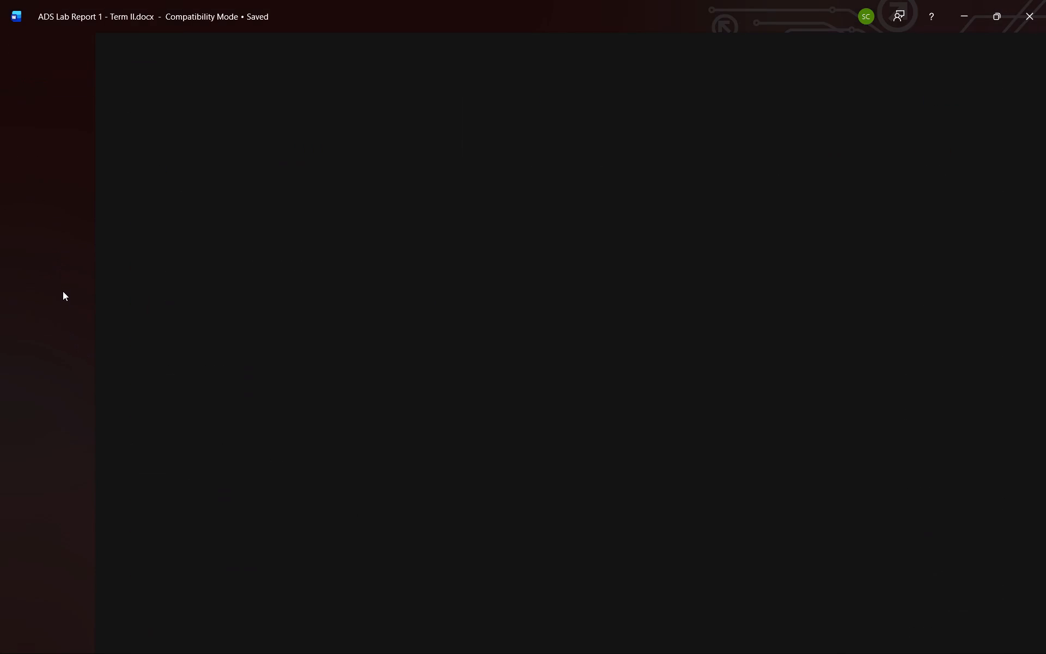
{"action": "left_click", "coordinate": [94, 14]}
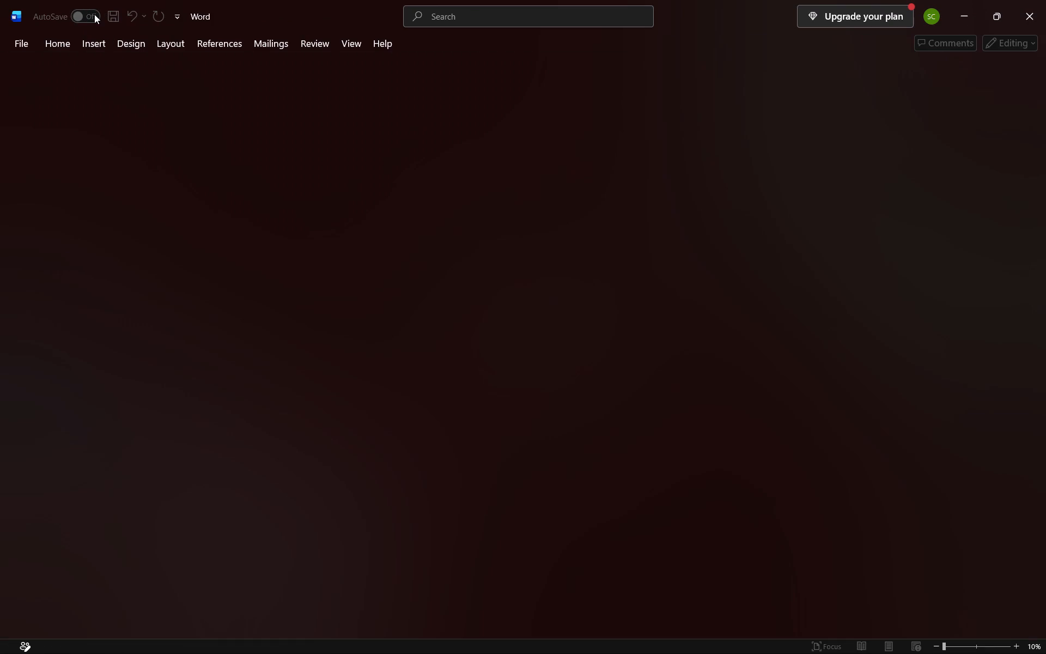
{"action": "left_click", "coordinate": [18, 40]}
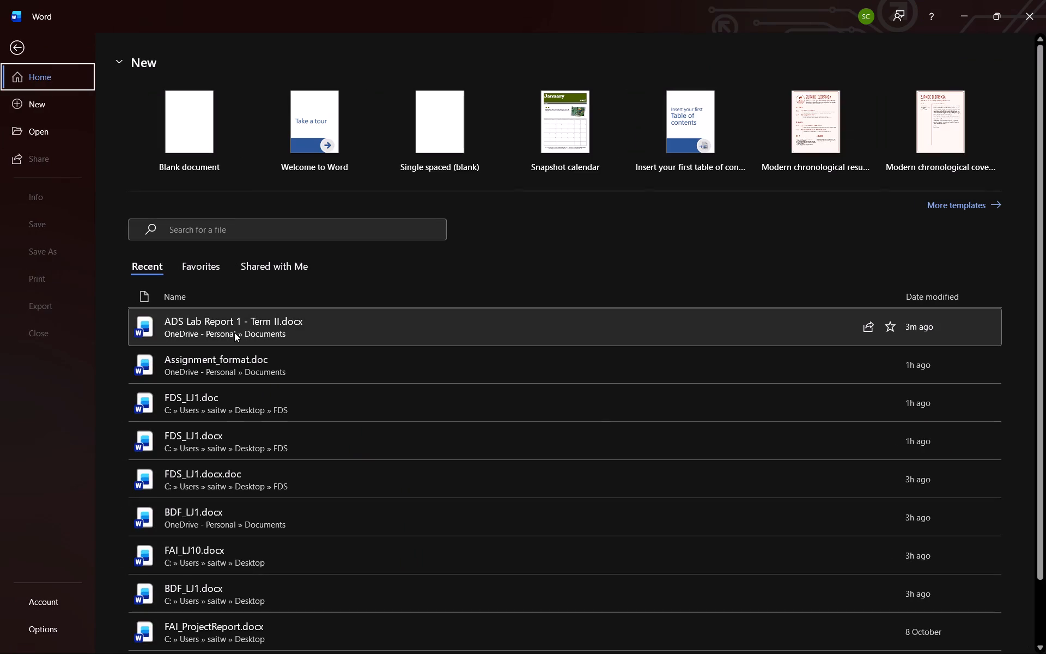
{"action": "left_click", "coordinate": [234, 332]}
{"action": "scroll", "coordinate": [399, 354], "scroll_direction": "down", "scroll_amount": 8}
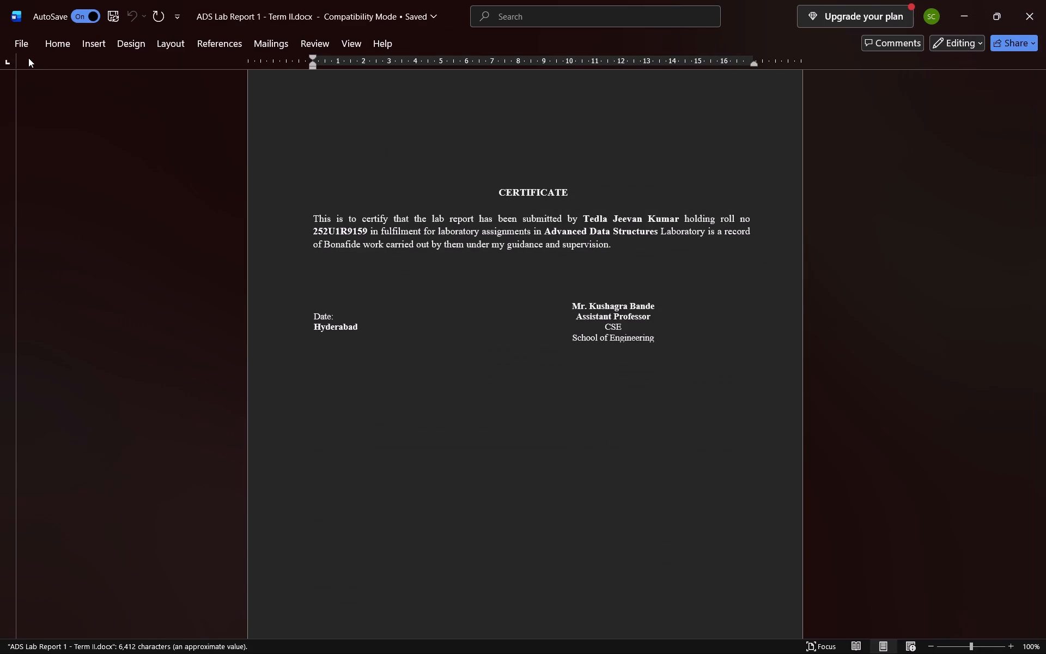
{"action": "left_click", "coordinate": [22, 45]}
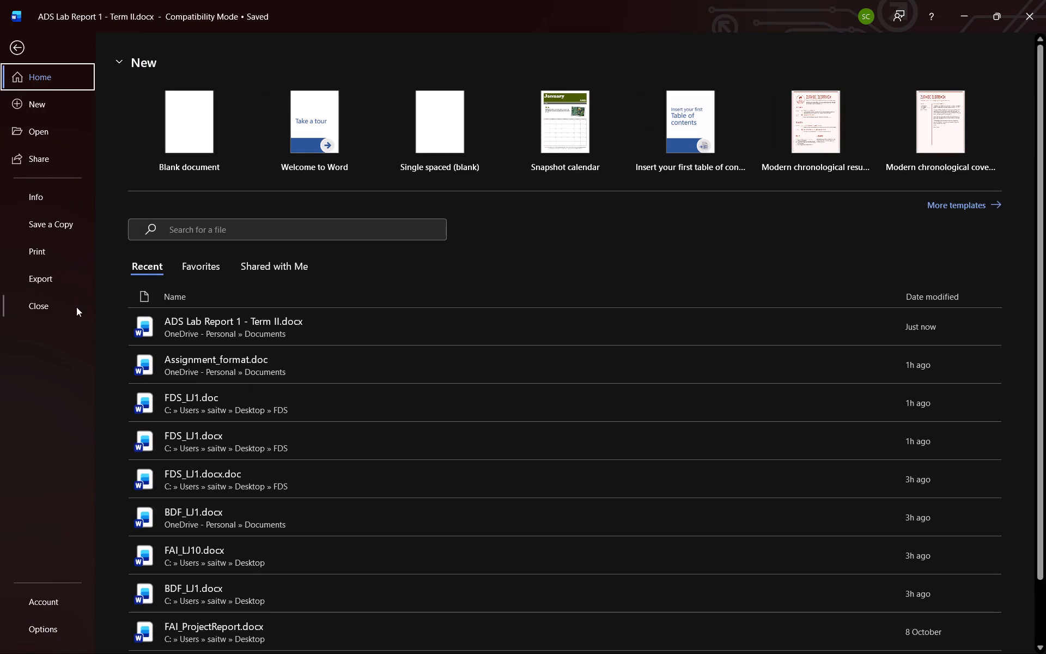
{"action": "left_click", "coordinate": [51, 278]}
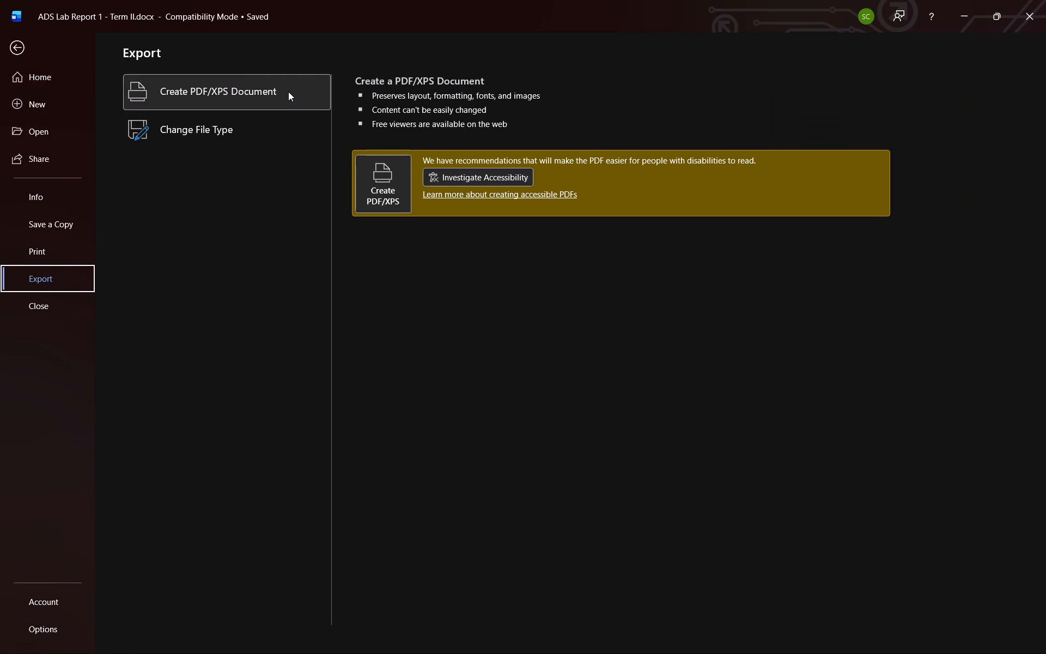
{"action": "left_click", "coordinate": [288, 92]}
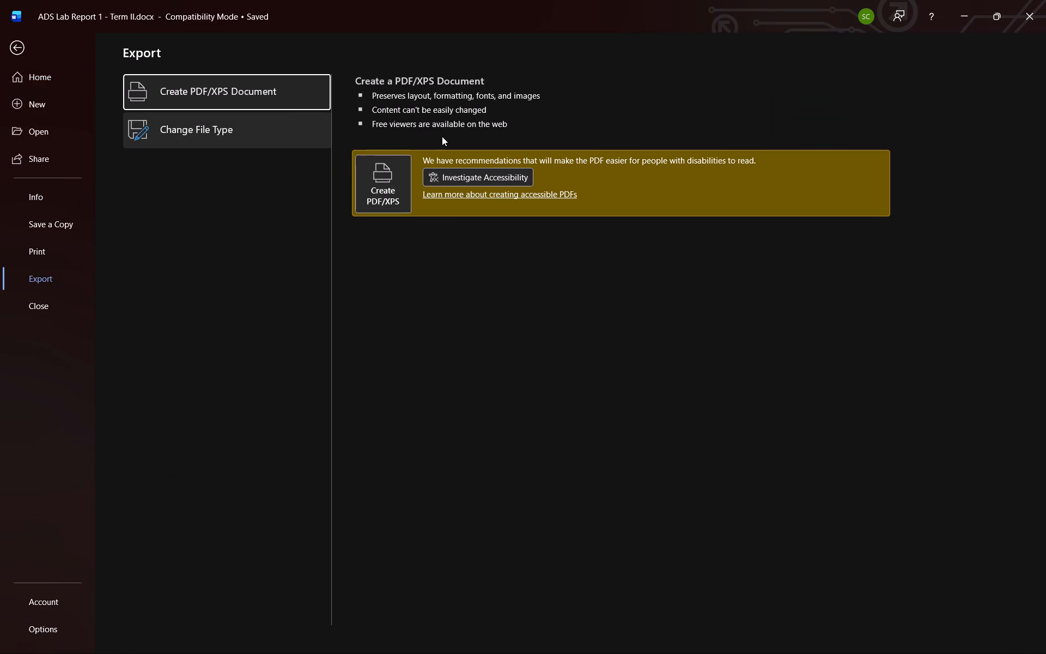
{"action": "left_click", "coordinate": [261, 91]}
Save a copy of the report in C:\G1 as the PDF "ADS Lab Report 1 - Term II.pdf" and close its preview.
{"action": "left_click", "coordinate": [61, 223]}
{"action": "left_click", "coordinate": [220, 298]}
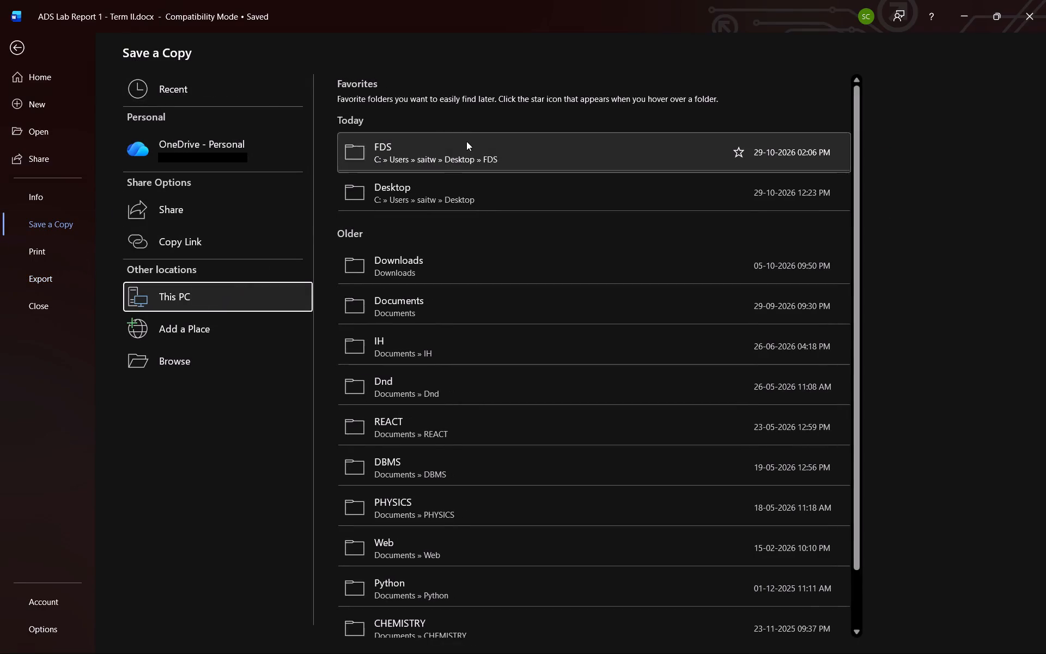
{"action": "left_click", "coordinate": [487, 191]}
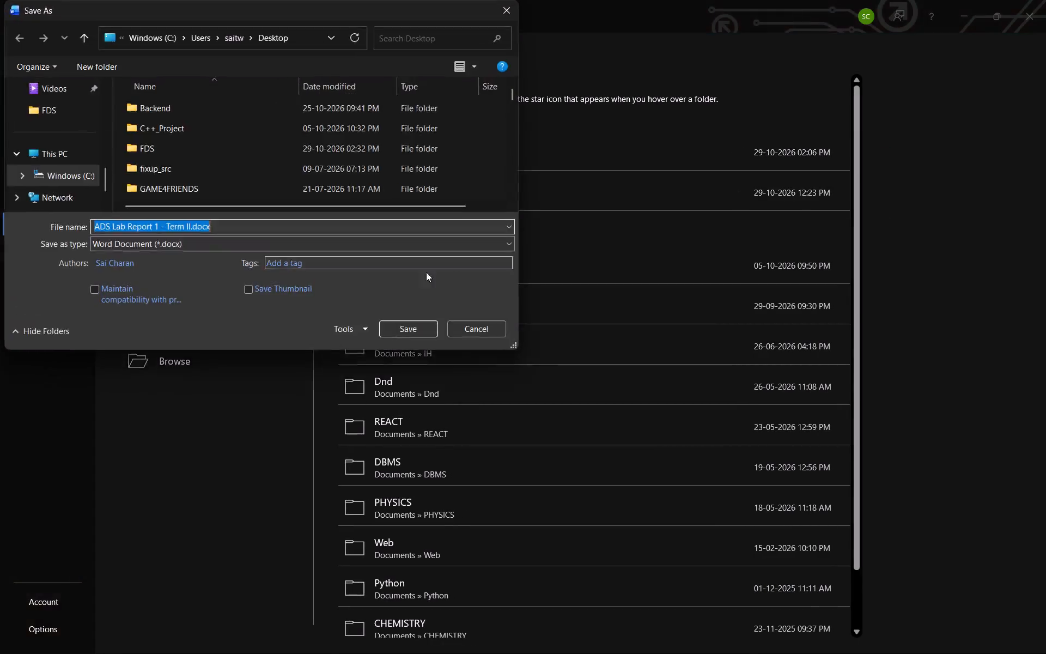
{"action": "left_click", "coordinate": [206, 141]}
{"action": "scroll", "coordinate": [211, 153], "scroll_direction": "down", "scroll_amount": 2}
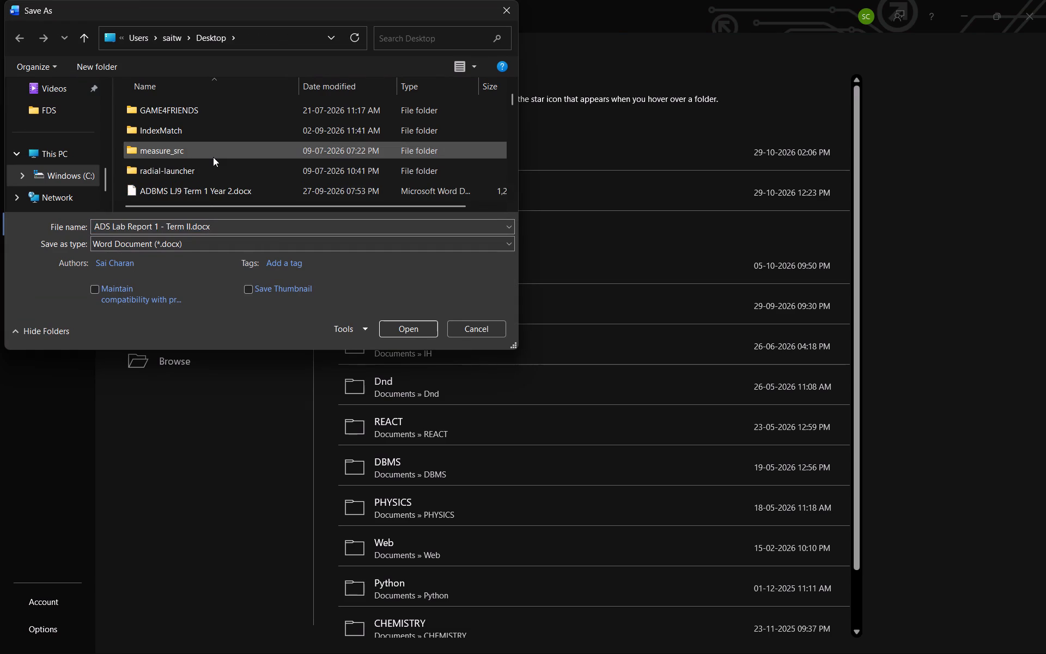
{"action": "scroll", "coordinate": [213, 157], "scroll_direction": "up", "scroll_amount": 2}
{"action": "scroll", "coordinate": [216, 166], "scroll_direction": "down", "scroll_amount": 1}
{"action": "scroll", "coordinate": [217, 147], "scroll_direction": "up", "scroll_amount": 4}
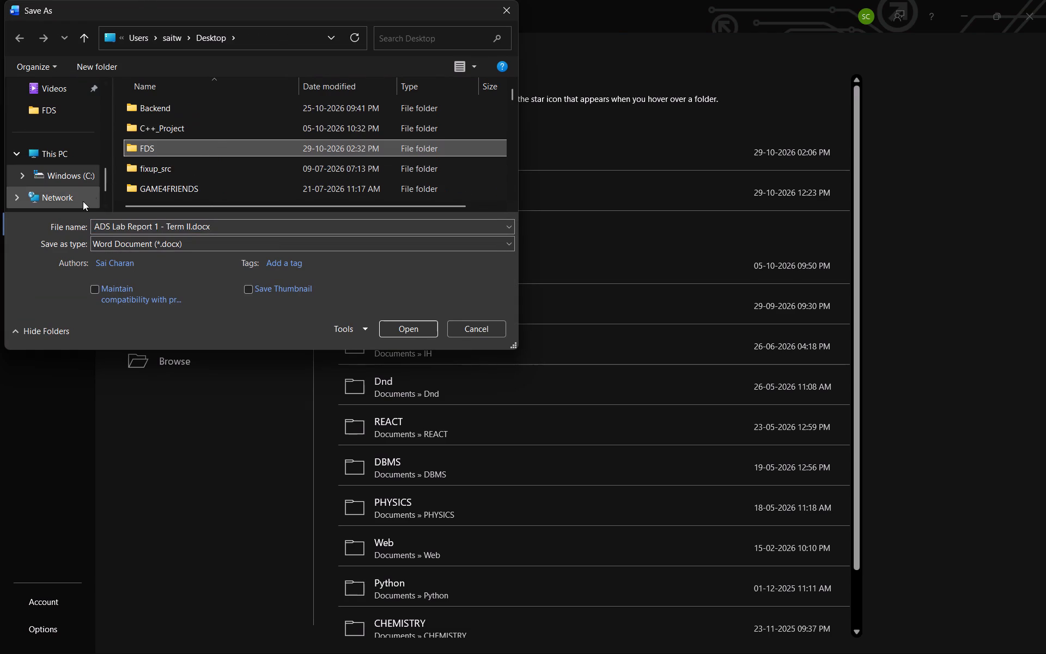
{"action": "scroll", "coordinate": [83, 201], "scroll_direction": "down", "scroll_amount": 2}
{"action": "left_click", "coordinate": [68, 131]}
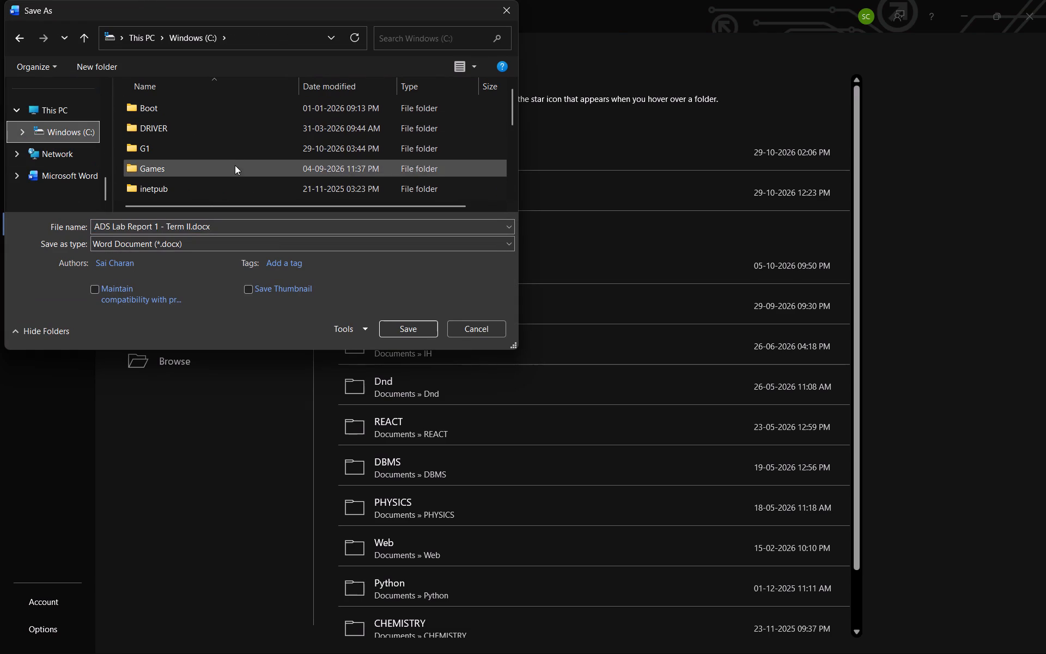
{"action": "double_click", "coordinate": [244, 154]}
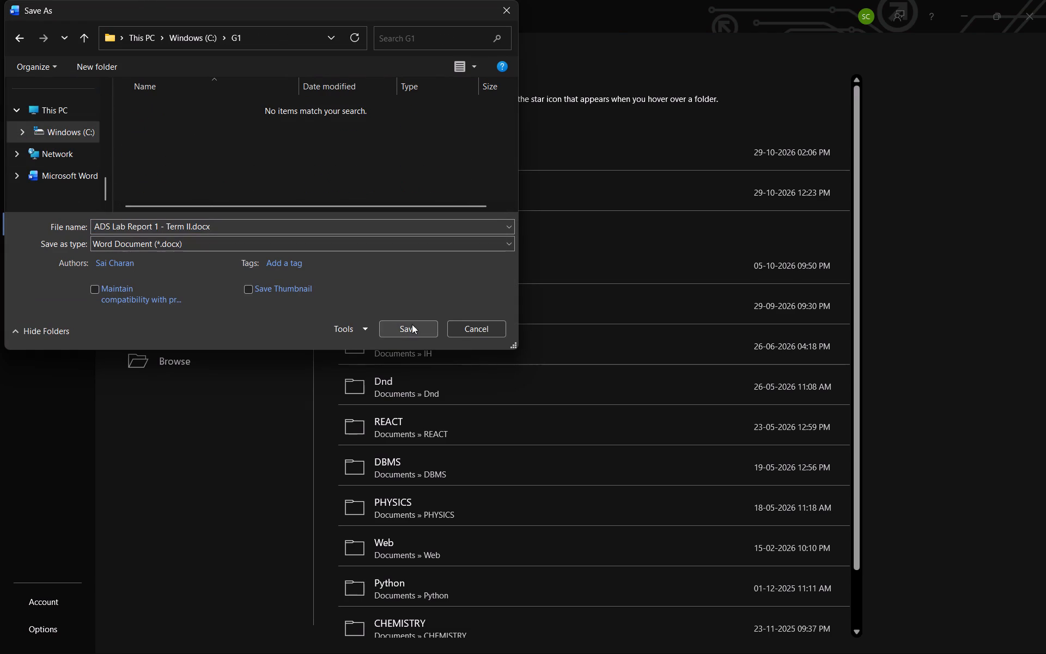
{"action": "left_click", "coordinate": [342, 235]}
{"action": "left_click", "coordinate": [331, 244]}
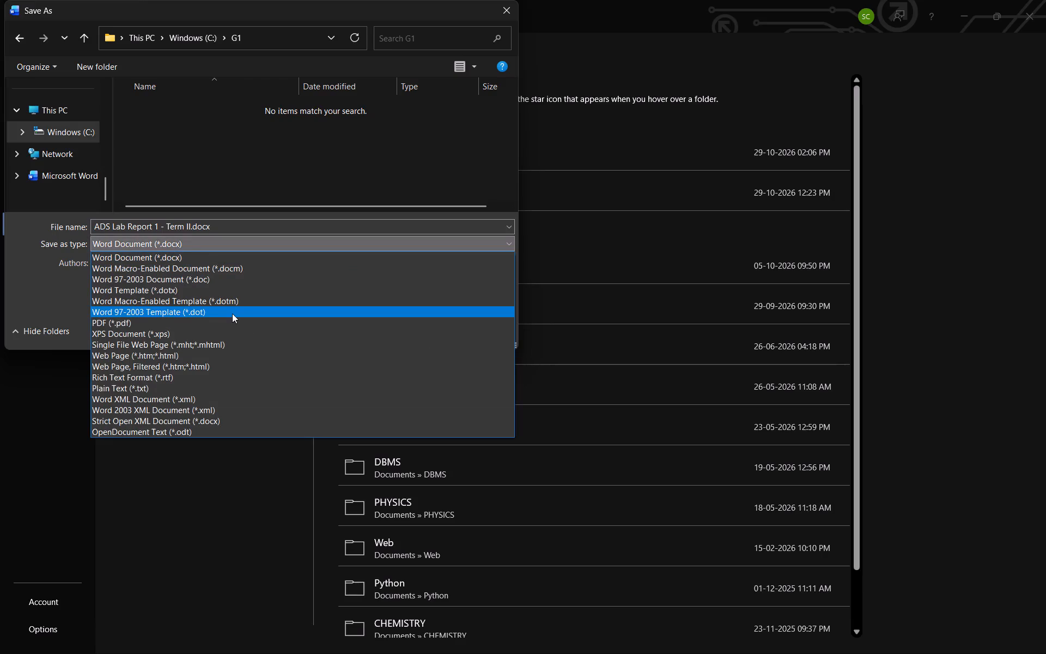
{"action": "left_click", "coordinate": [233, 318]}
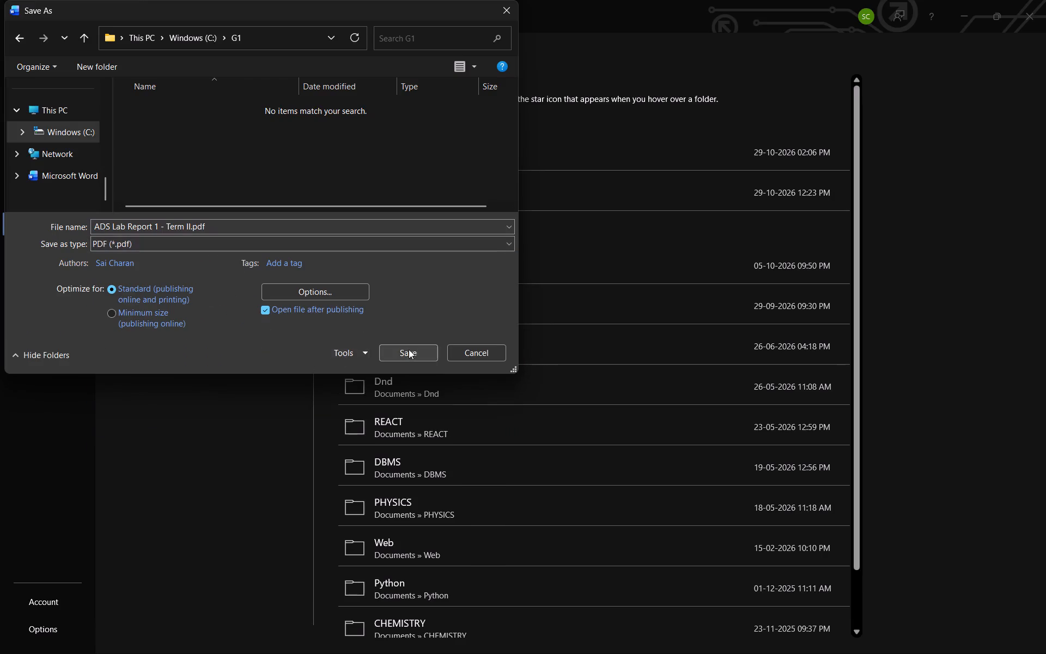
{"action": "left_click", "coordinate": [409, 349]}
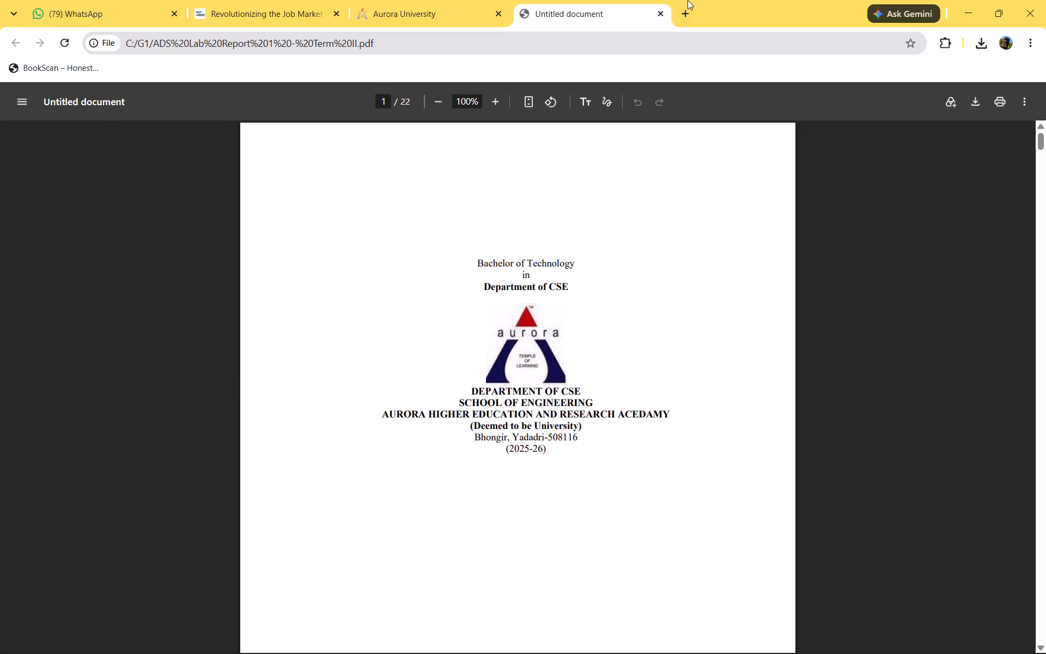
{"action": "key", "text": "ctrl+w"}
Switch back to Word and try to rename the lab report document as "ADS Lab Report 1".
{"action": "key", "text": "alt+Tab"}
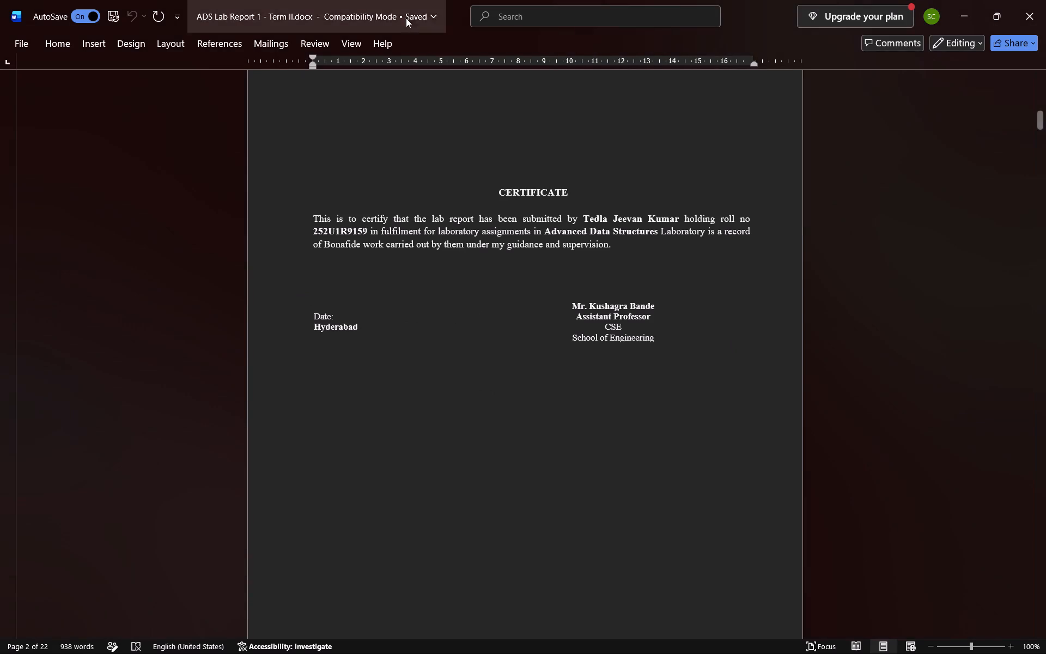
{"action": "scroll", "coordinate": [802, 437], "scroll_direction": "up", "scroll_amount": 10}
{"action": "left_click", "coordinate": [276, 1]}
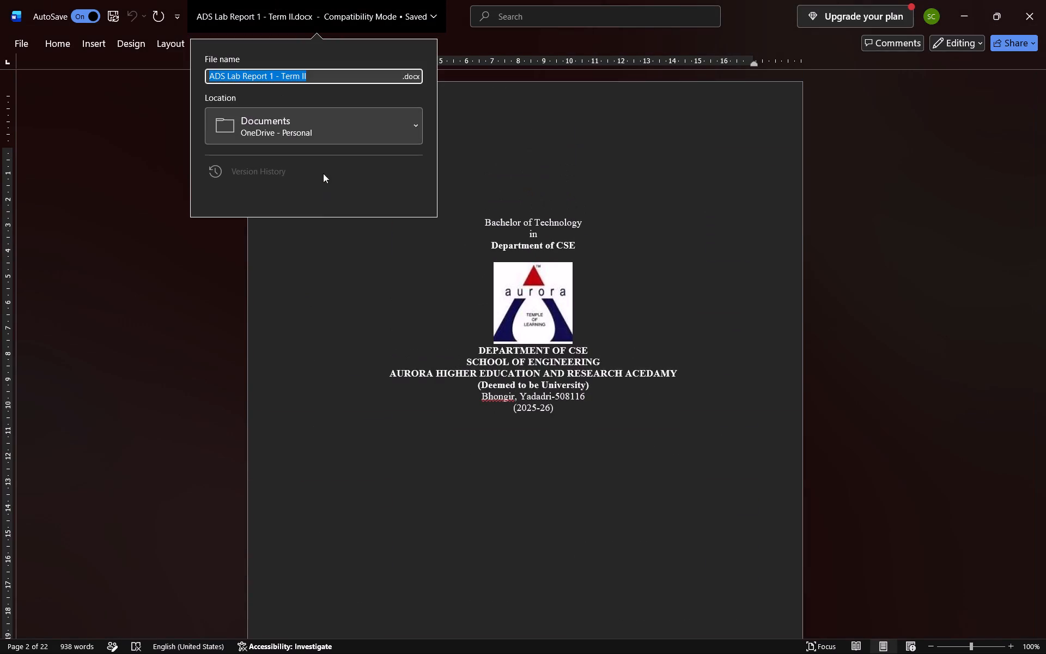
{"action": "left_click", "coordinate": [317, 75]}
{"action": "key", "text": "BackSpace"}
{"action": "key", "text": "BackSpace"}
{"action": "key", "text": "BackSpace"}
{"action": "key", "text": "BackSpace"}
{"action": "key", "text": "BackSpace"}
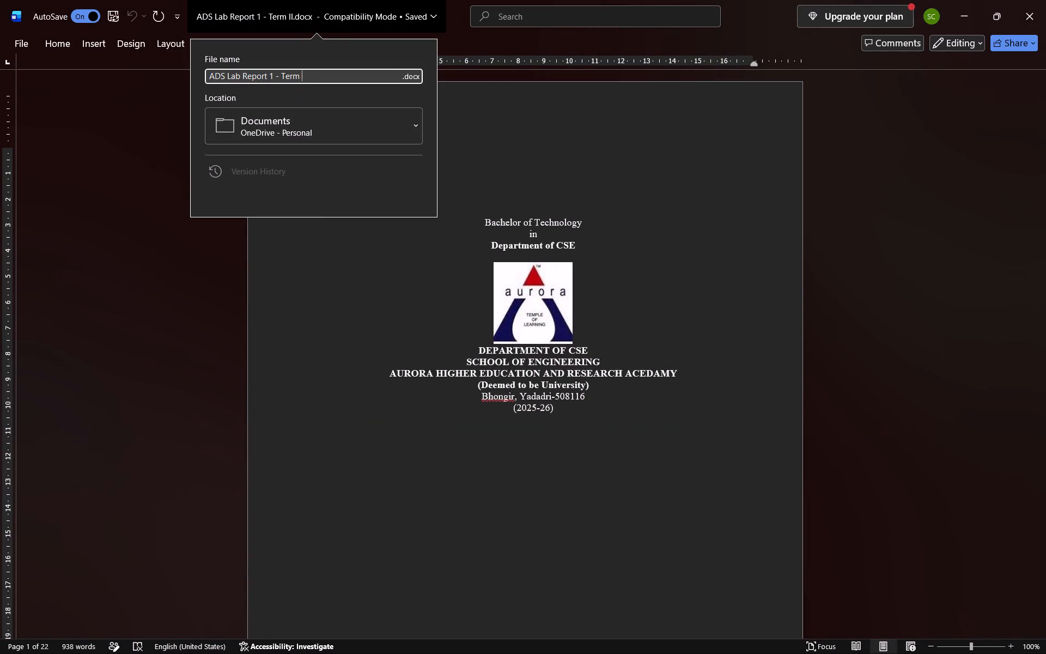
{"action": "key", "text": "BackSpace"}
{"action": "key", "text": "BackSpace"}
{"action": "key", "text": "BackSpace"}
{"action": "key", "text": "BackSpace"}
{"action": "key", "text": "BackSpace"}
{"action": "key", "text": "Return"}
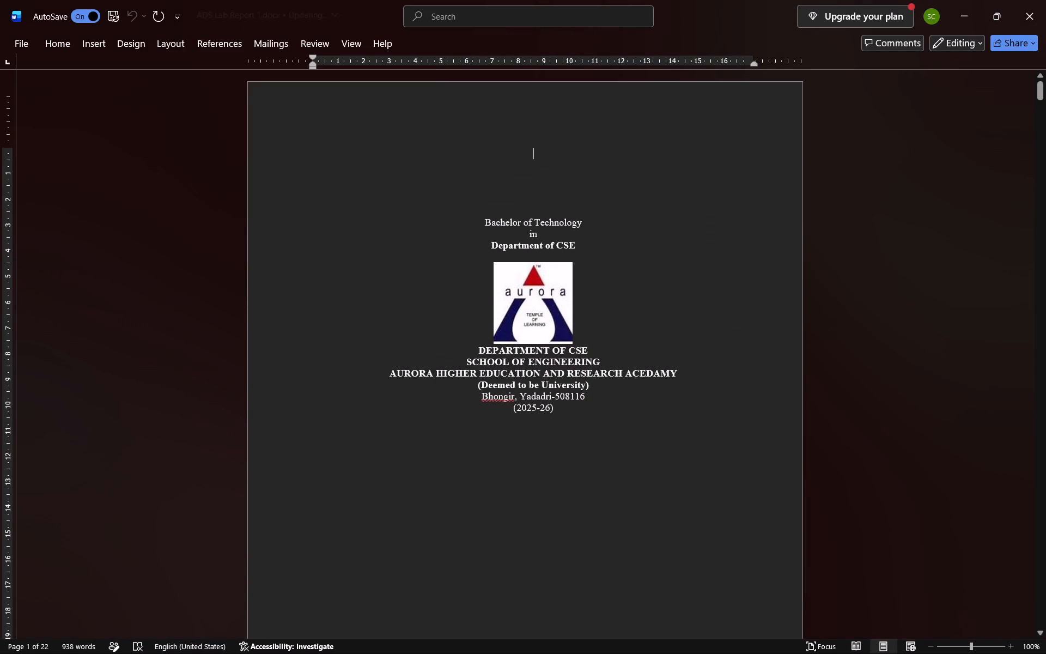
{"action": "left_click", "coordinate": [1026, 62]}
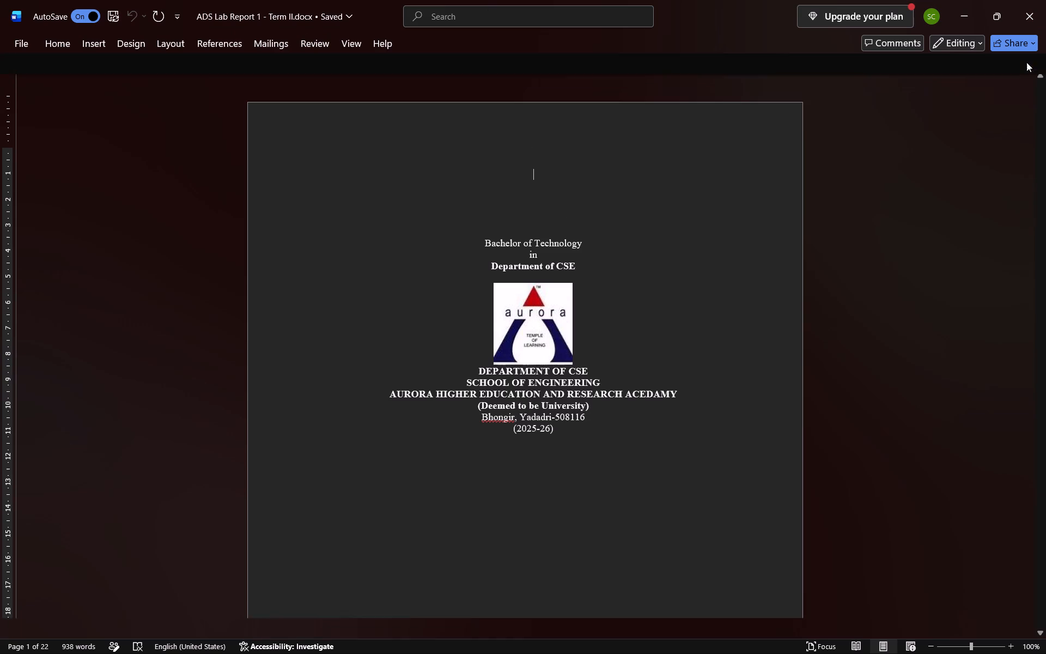
Close the document, relaunch Word, and open a copy of "ADS Lab Report 1 - Term II.docx" from the recent files.
{"action": "key", "text": "ctrl+w"}
{"action": "left_click", "coordinate": [1045, 0]}
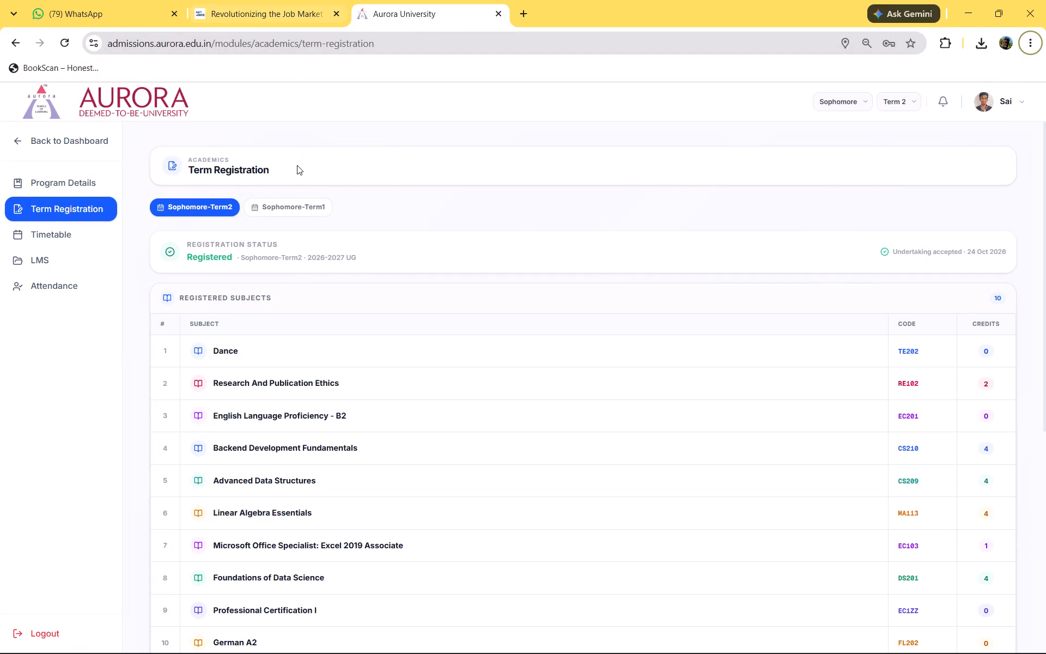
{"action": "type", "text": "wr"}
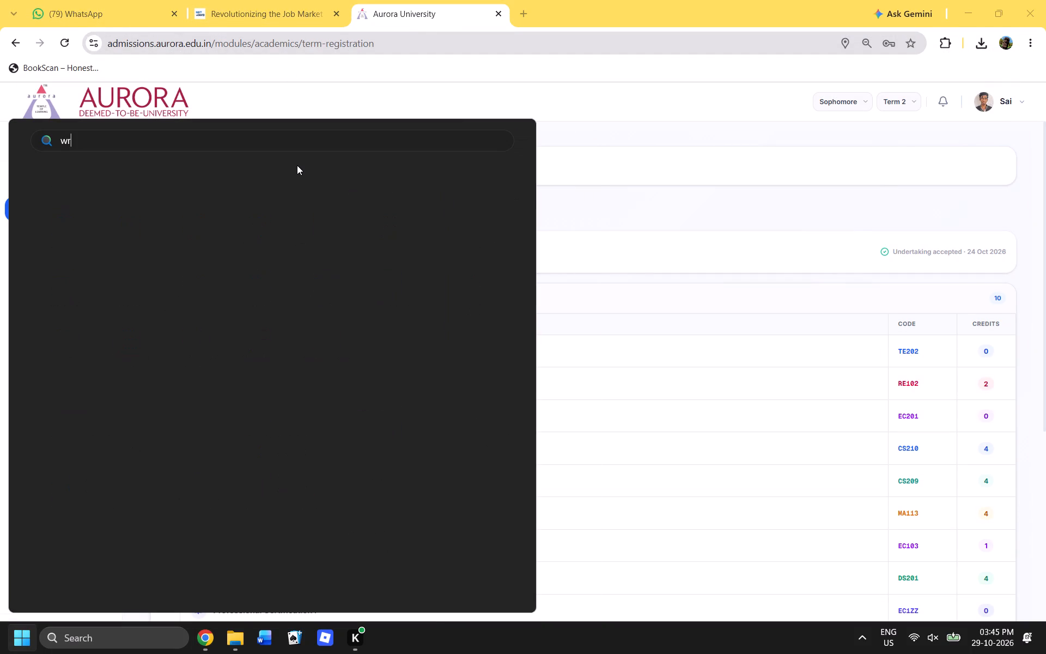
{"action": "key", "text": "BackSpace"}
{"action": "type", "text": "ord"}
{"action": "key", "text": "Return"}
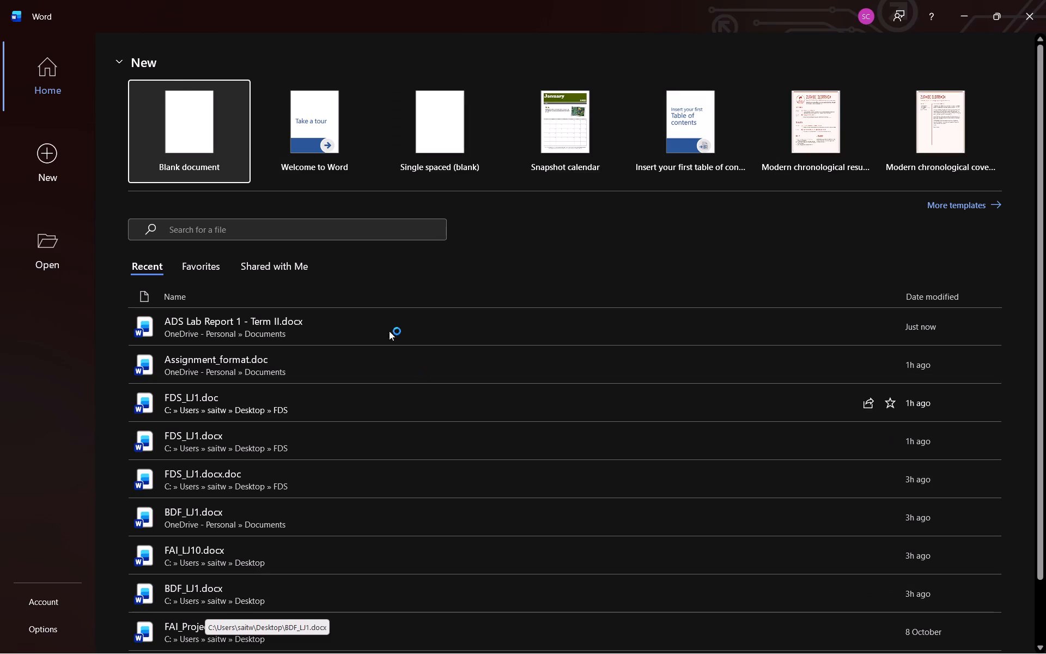
{"action": "right_click", "coordinate": [333, 325]}
{"action": "left_click", "coordinate": [390, 373]}
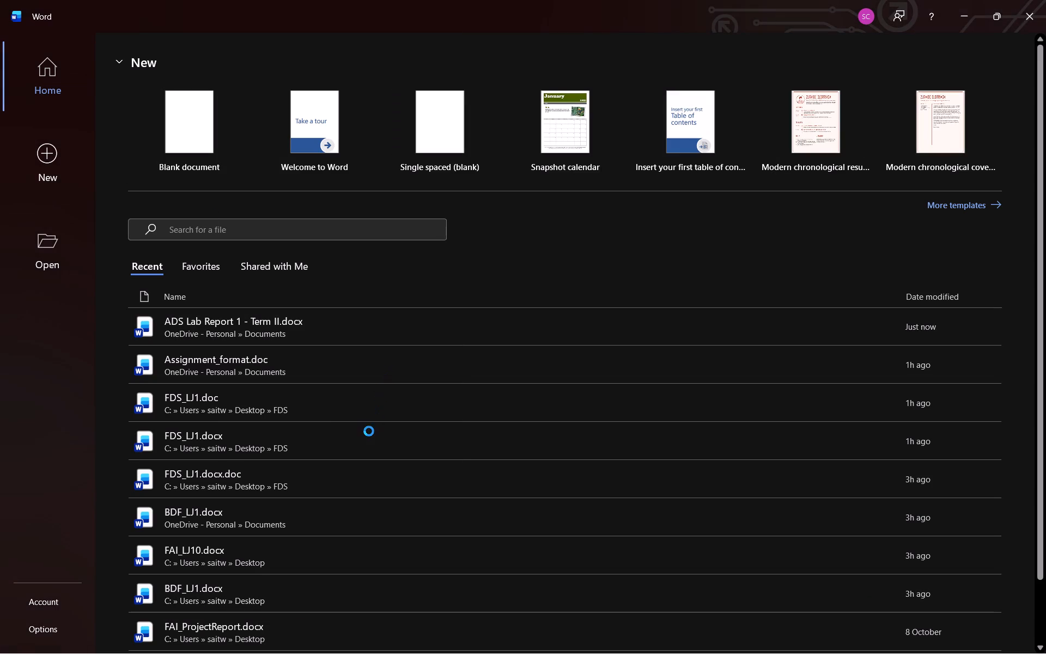
Save the new copy on the Desktop as "ADS Lab Report 1".
{"action": "left_click", "coordinate": [240, 0]}
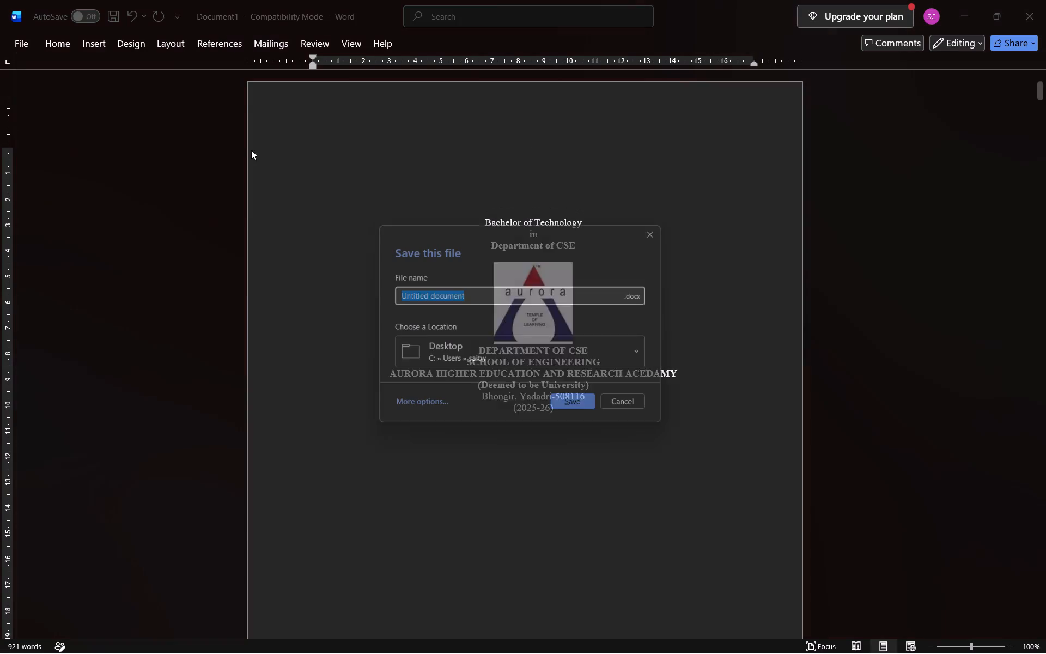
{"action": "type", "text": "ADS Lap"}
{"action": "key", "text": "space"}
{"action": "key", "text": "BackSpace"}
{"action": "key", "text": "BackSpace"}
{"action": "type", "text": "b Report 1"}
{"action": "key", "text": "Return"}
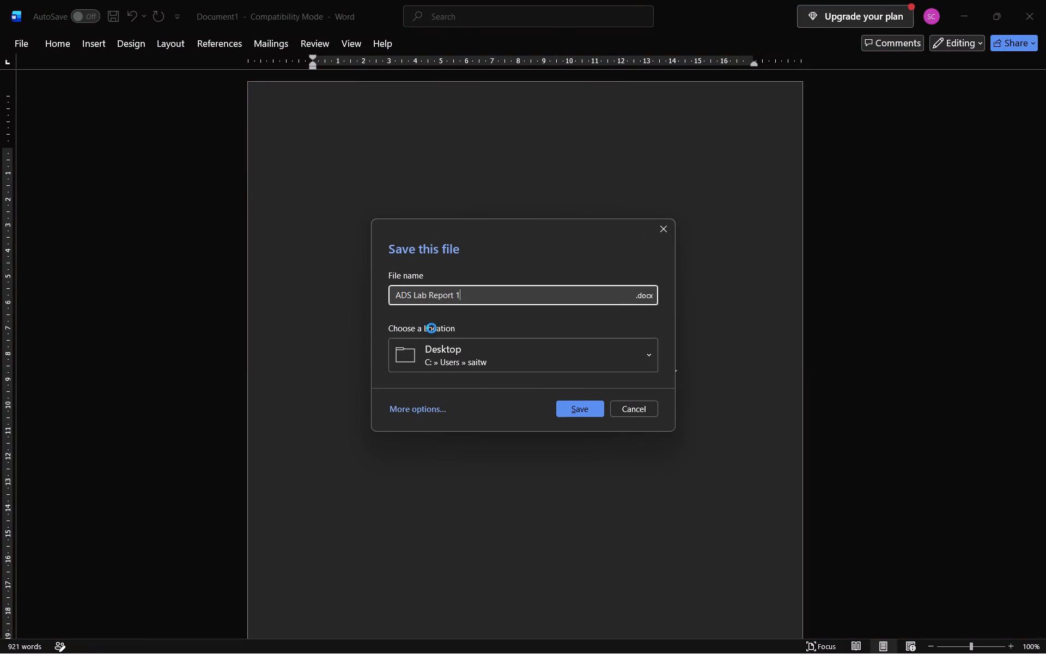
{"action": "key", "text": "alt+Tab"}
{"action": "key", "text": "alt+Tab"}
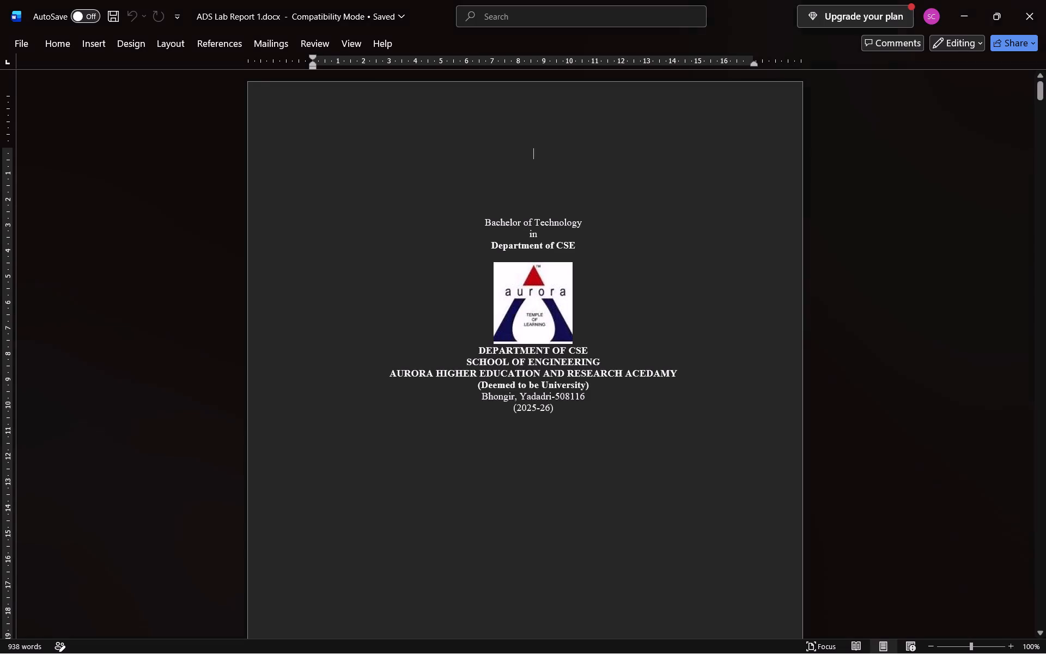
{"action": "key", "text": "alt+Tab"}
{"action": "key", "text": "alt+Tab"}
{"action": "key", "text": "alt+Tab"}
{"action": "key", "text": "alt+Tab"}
Replace the submitting student's name in the certificate paragraph with the other student's full name, spaced correctly.
{"action": "scroll", "coordinate": [525, 278], "scroll_direction": "down", "scroll_amount": 6}
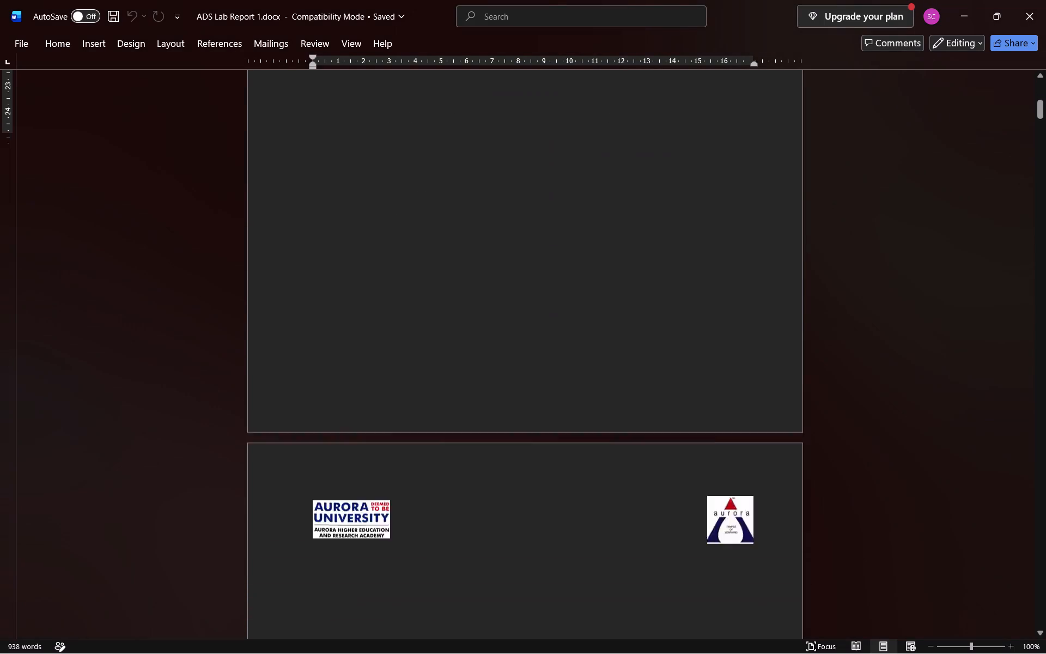
{"action": "scroll", "coordinate": [528, 283], "scroll_direction": "down", "scroll_amount": 8}
{"action": "scroll", "coordinate": [530, 298], "scroll_direction": "up", "scroll_amount": 7}
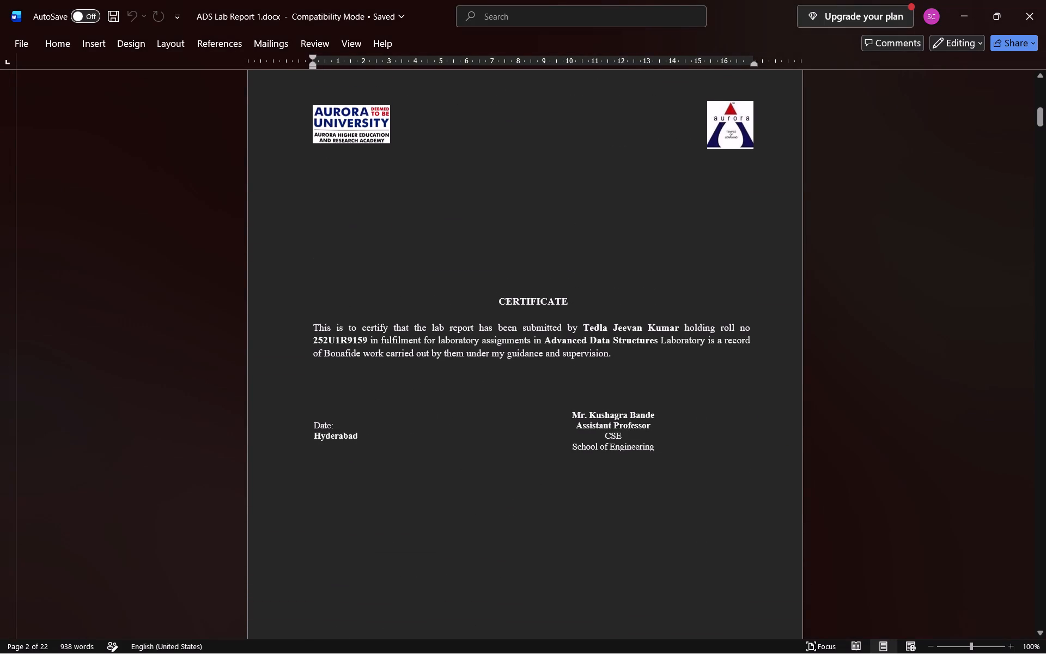
{"action": "left_click", "coordinate": [677, 322]}
{"action": "key", "text": "BackSpace"}
{"action": "key", "text": "BackSpace"}
{"action": "key", "text": "BackSpace"}
{"action": "key", "text": "BackSpace"}
{"action": "key", "text": "BackSpace"}
{"action": "key", "text": "BackSpace"}
{"action": "key", "text": "BackSpace"}
{"action": "key", "text": "BackSpace"}
{"action": "key", "text": "BackSpace"}
{"action": "key", "text": "BackSpace"}
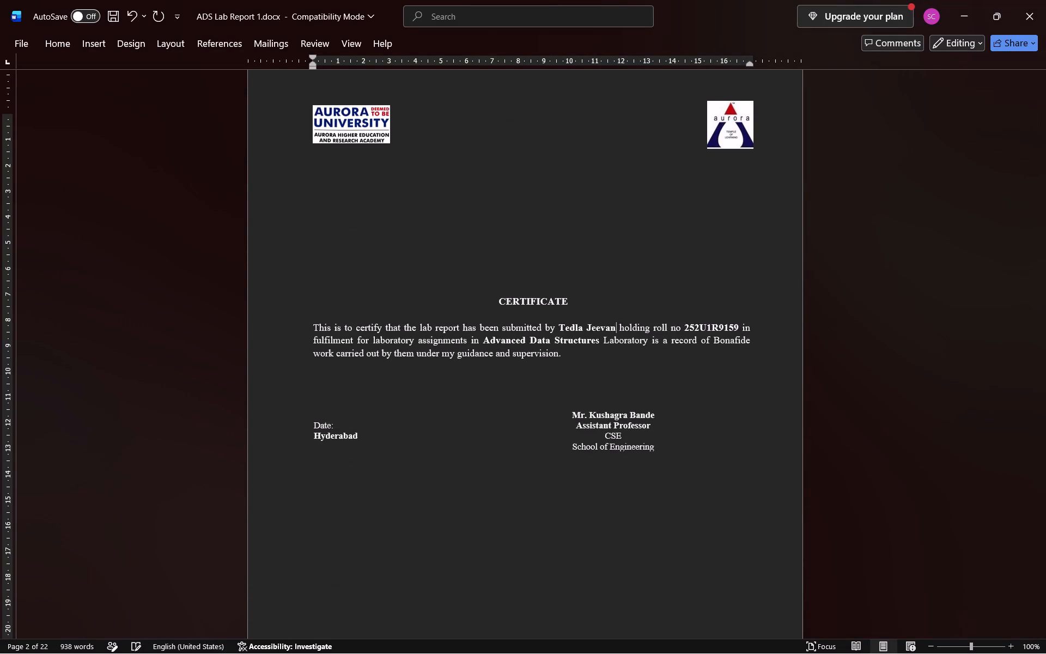
{"action": "key", "text": "BackSpace"}
{"action": "key", "text": "BackSpace"}
{"action": "key", "text": "BackSpace"}
{"action": "key", "text": "BackSpace"}
{"action": "key", "text": "BackSpace"}
{"action": "key", "text": "BackSpace"}
{"action": "key", "text": "BackSpace"}
{"action": "key", "text": "BackSpace"}
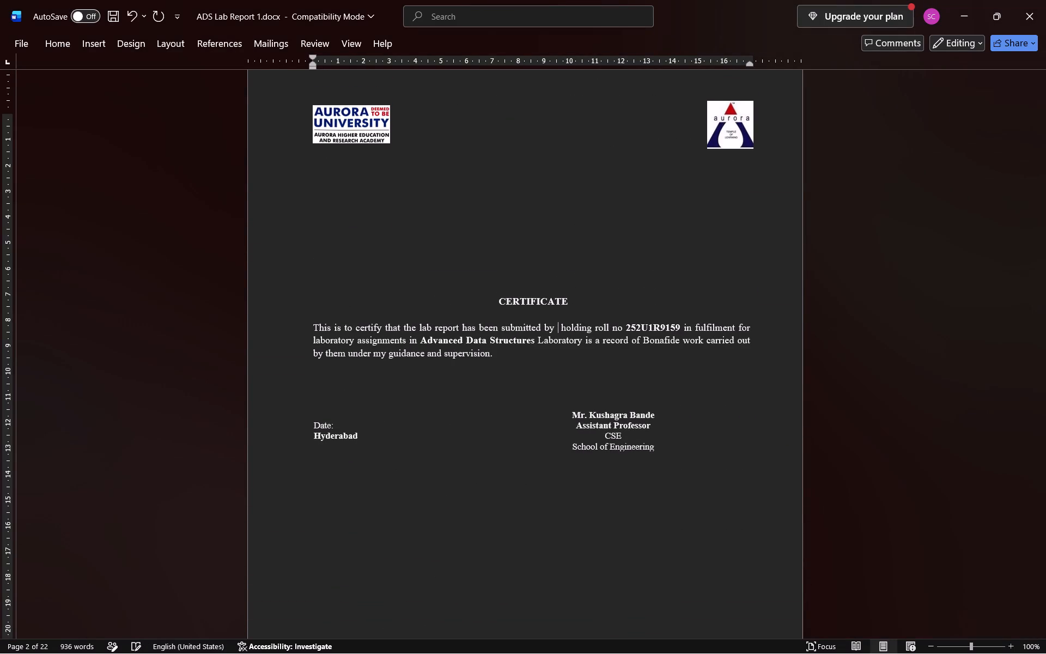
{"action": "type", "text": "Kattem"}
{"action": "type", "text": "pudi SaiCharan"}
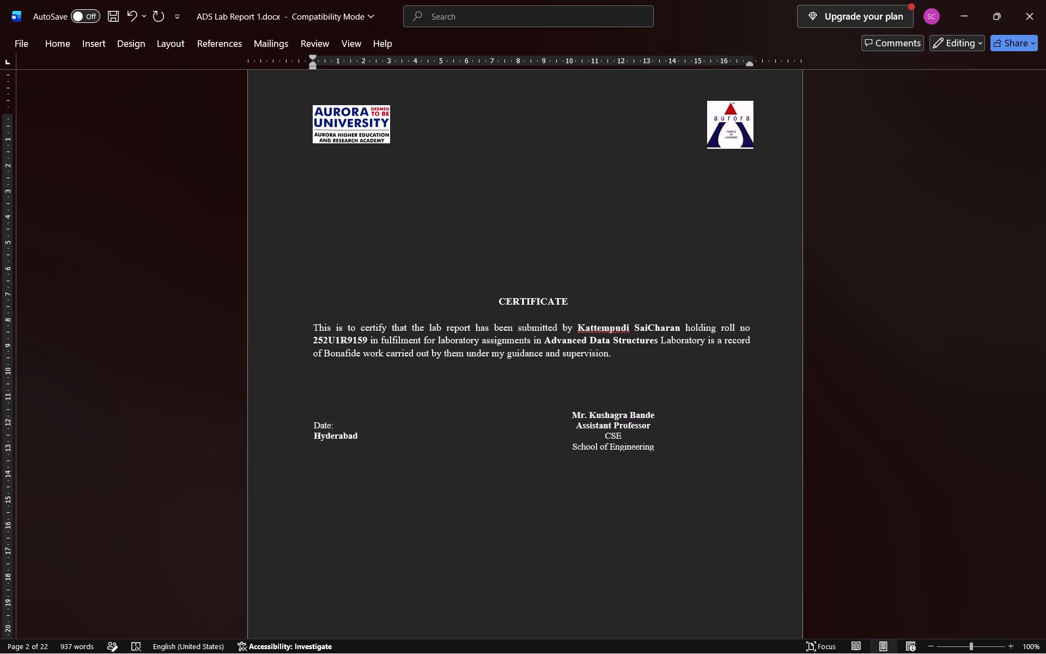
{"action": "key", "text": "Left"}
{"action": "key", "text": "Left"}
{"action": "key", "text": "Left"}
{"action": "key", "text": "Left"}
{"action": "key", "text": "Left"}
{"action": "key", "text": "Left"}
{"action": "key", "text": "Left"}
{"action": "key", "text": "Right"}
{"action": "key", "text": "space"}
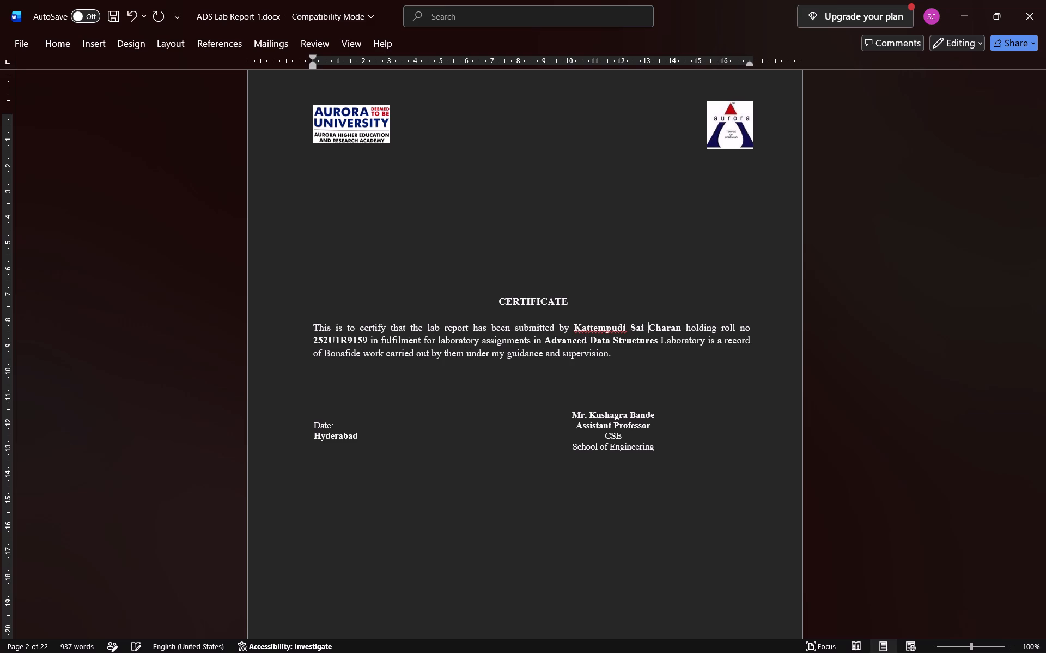
Change the last digit of the roll number in the certificate paragraph to 1.
{"action": "left_click", "coordinate": [368, 336]}
{"action": "key", "text": "BackSpace"}
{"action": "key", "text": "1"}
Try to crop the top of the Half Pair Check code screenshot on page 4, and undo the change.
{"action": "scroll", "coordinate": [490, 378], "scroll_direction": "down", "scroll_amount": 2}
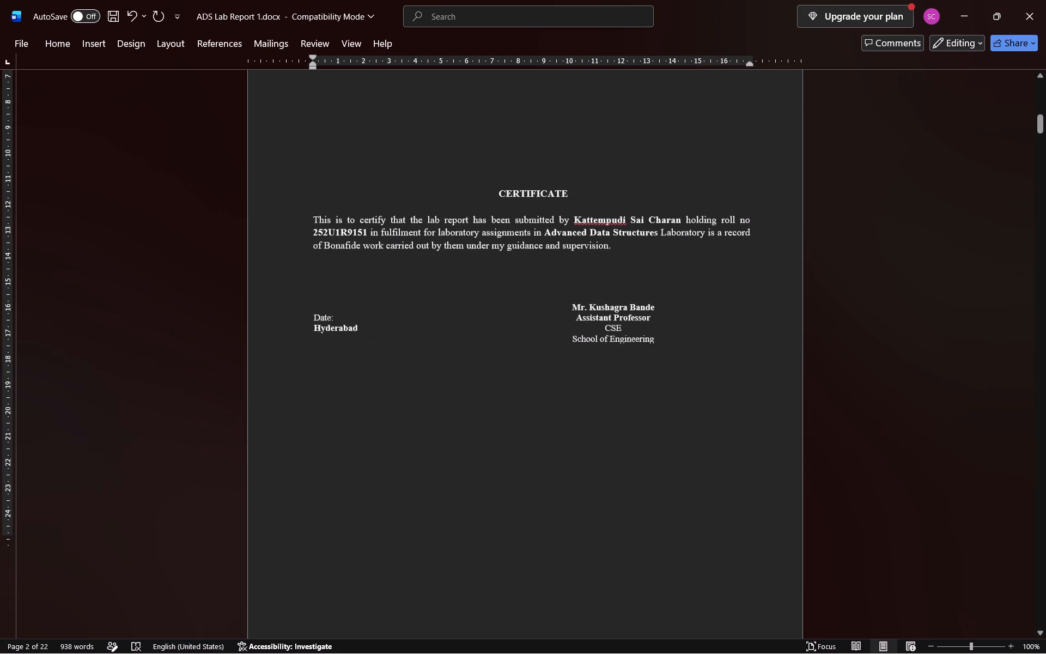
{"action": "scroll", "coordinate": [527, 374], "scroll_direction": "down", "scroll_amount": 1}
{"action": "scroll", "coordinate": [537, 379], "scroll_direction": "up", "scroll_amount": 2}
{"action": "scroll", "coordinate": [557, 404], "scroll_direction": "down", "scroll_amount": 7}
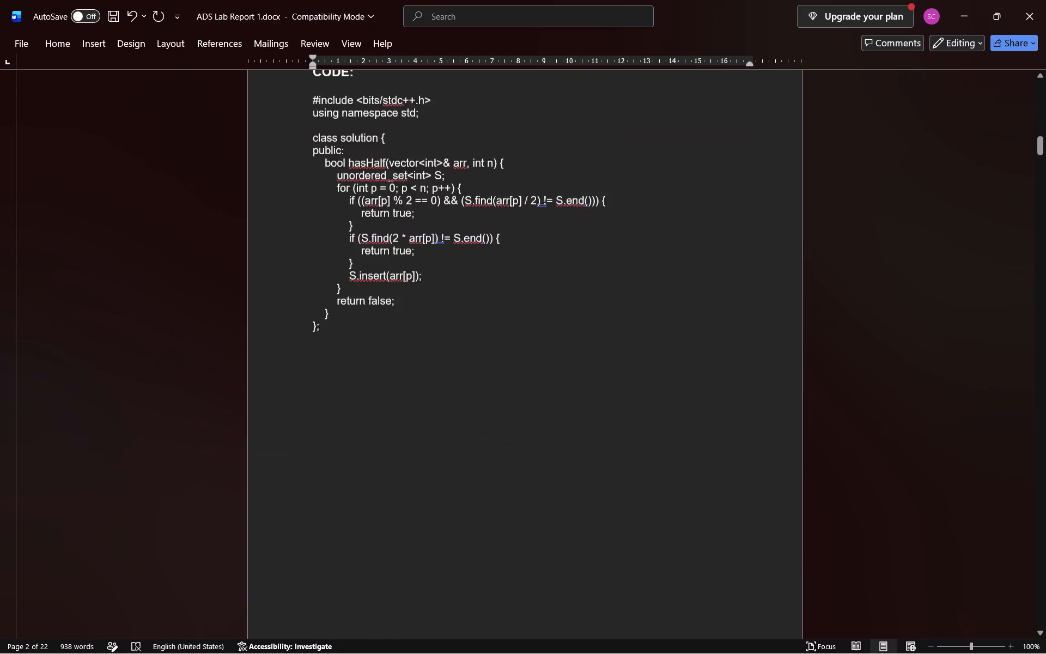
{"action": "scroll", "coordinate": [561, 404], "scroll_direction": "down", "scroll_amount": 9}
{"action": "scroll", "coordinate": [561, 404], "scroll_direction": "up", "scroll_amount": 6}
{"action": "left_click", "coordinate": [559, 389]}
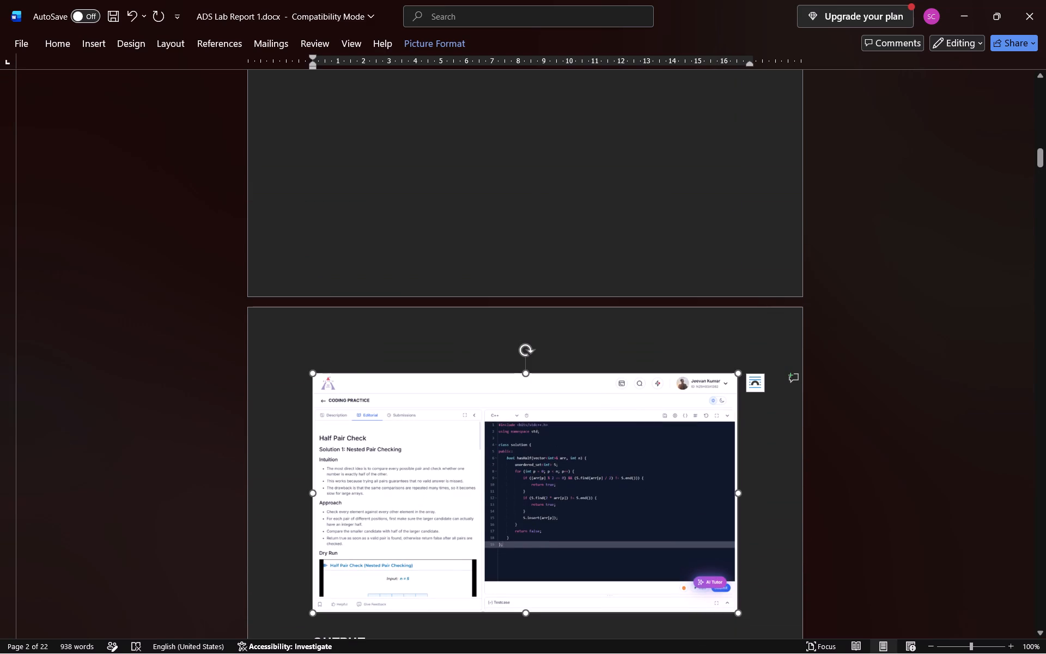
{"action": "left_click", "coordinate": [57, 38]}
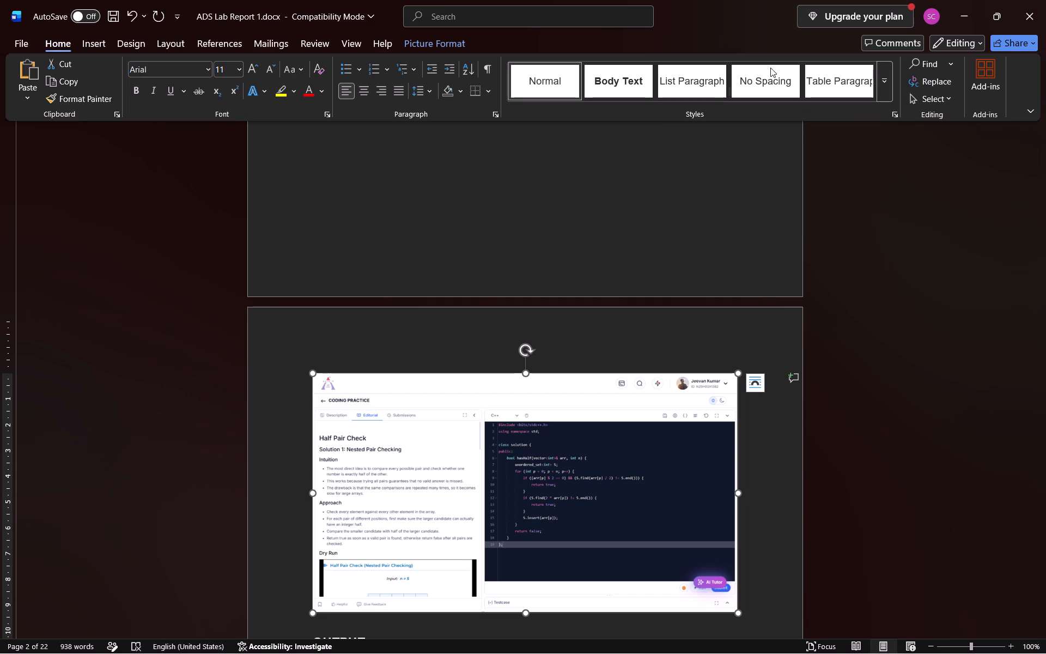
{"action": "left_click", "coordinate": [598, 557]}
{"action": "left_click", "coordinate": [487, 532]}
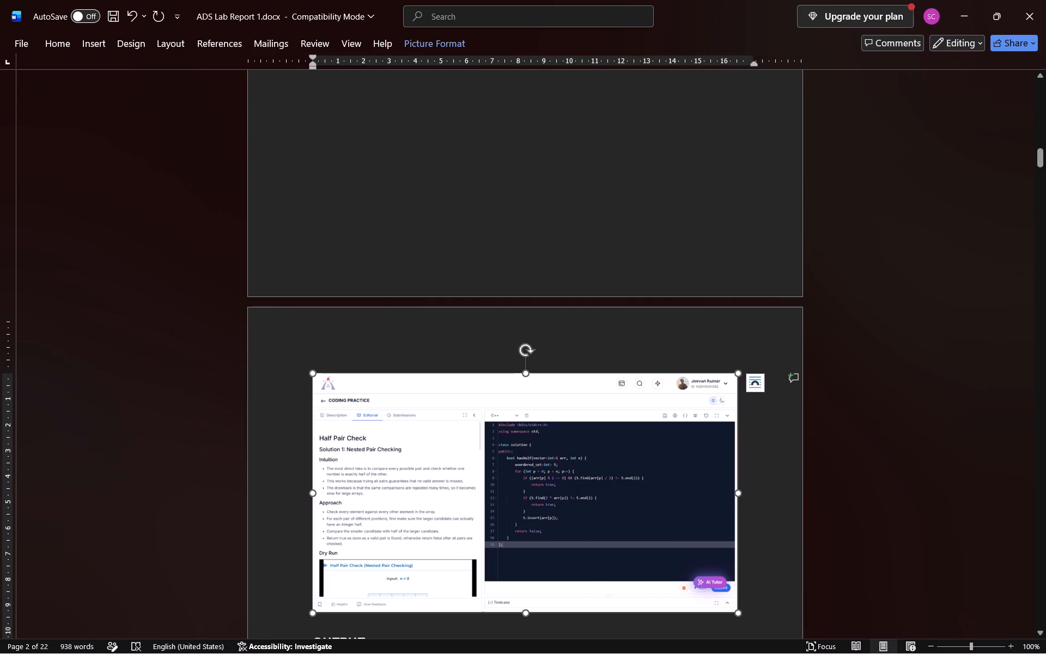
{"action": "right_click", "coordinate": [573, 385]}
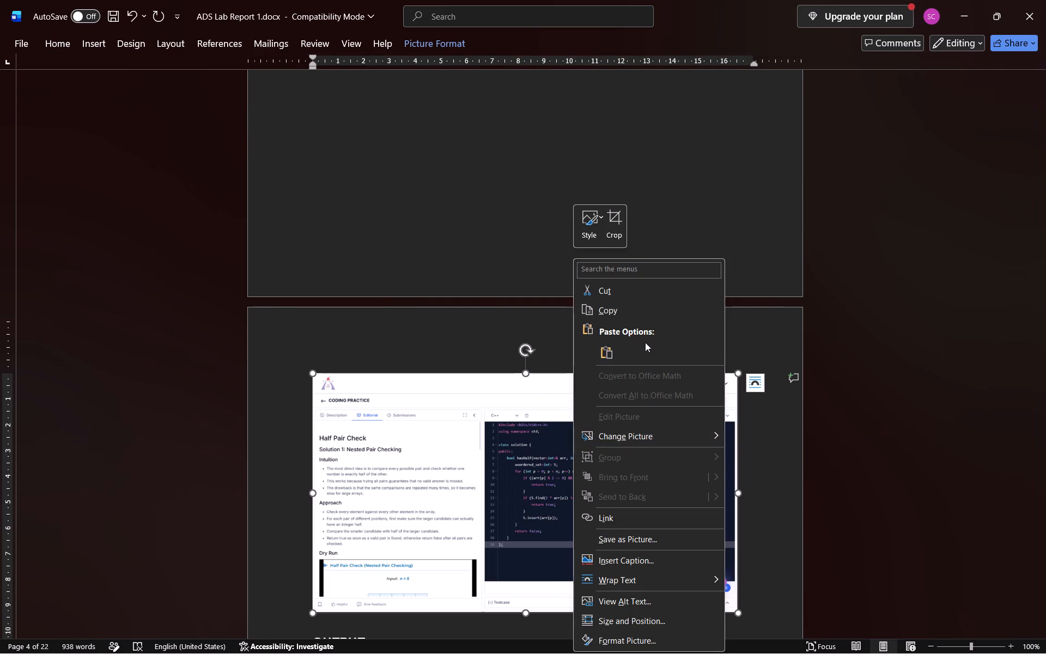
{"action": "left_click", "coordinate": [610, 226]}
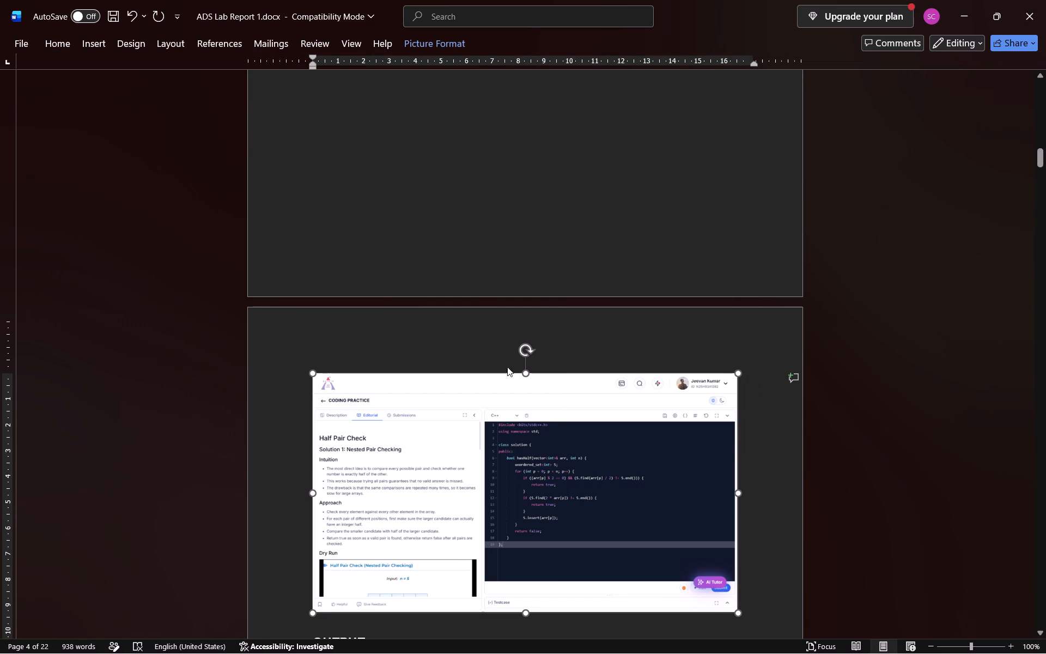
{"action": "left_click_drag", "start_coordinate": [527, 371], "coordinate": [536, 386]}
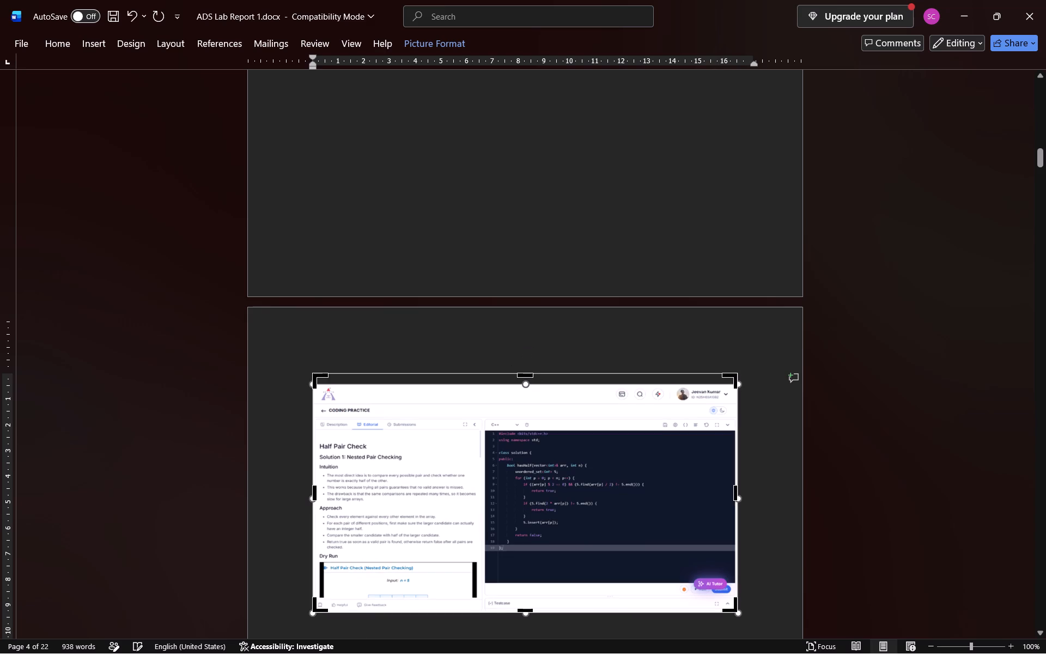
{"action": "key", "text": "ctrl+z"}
Crop the top bar with the logo and account name off the Half Pair Check code screenshot.
{"action": "right_click", "coordinate": [565, 429]}
{"action": "left_click", "coordinate": [530, 334]}
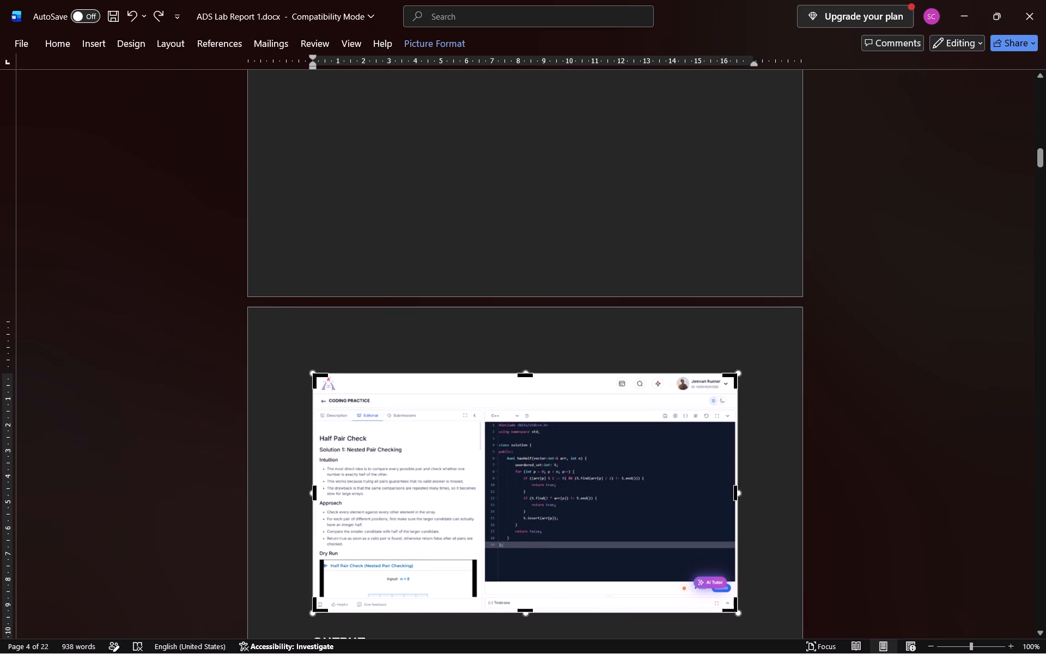
{"action": "right_click", "coordinate": [586, 495]}
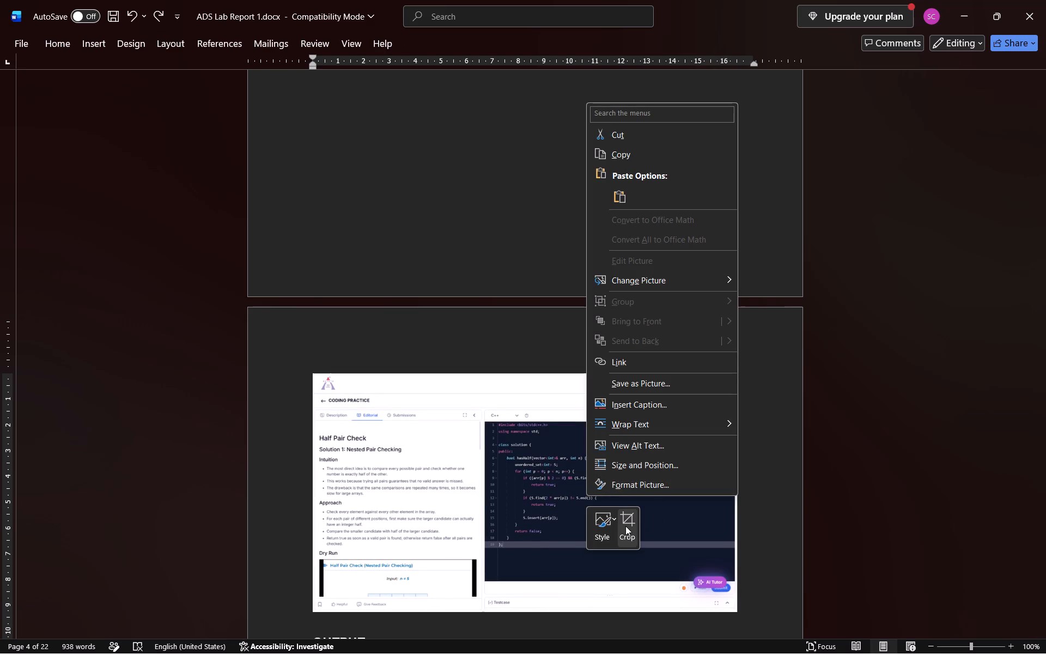
{"action": "left_click", "coordinate": [625, 526]}
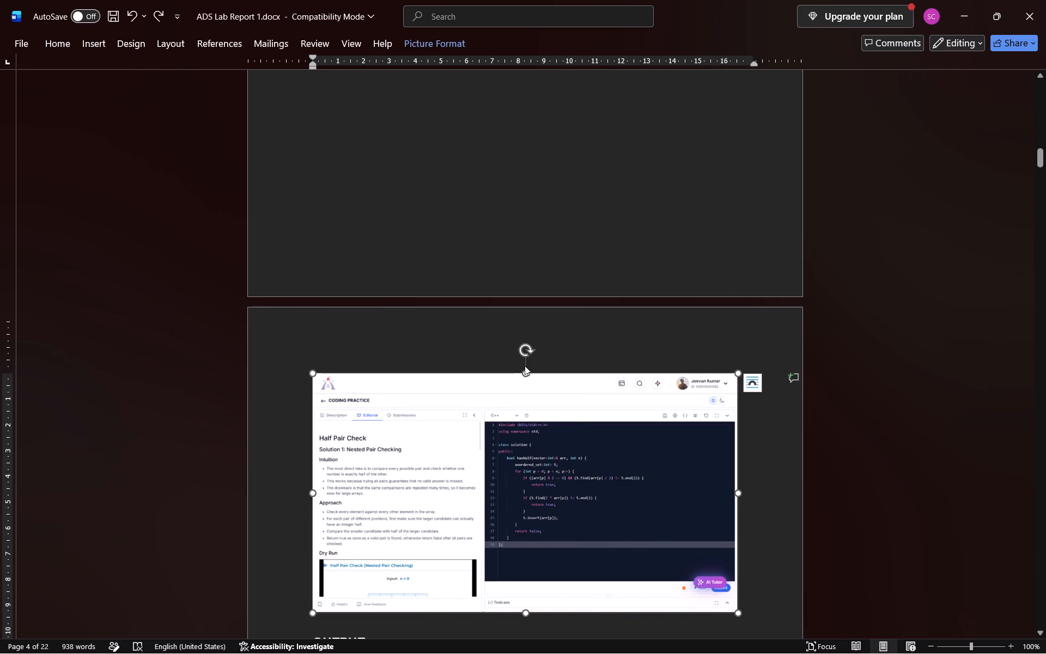
{"action": "left_click", "coordinate": [531, 378]}
{"action": "left_click_drag", "start_coordinate": [528, 377], "coordinate": [533, 398]}
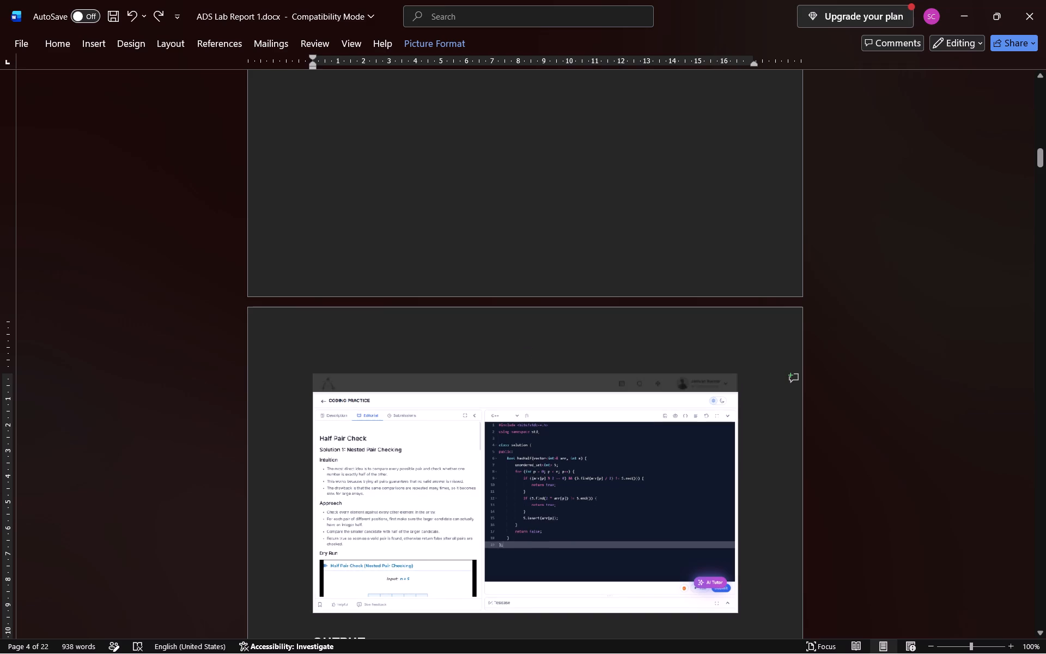
{"action": "left_click_drag", "start_coordinate": [533, 398], "coordinate": [539, 390]}
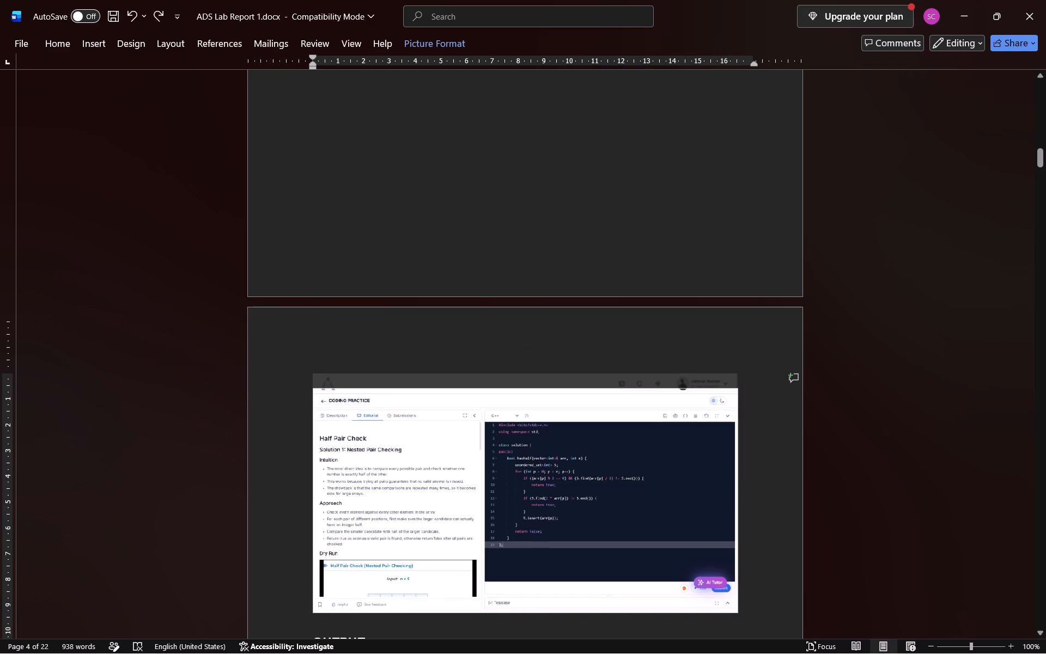
{"action": "left_click_drag", "start_coordinate": [539, 390], "coordinate": [540, 395]}
{"action": "left_click", "coordinate": [789, 464]}
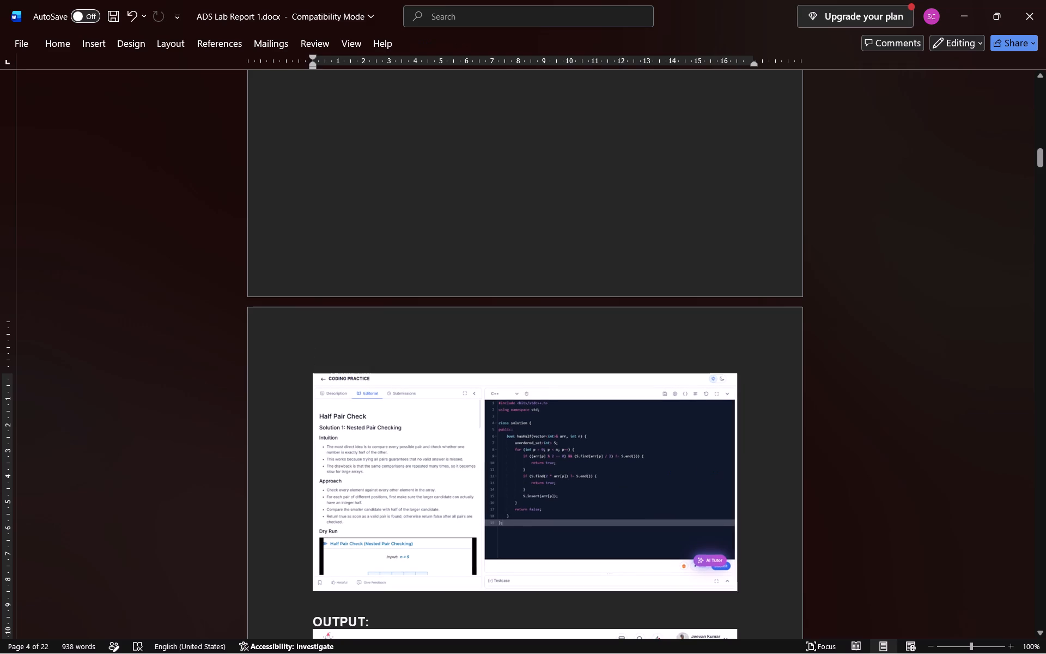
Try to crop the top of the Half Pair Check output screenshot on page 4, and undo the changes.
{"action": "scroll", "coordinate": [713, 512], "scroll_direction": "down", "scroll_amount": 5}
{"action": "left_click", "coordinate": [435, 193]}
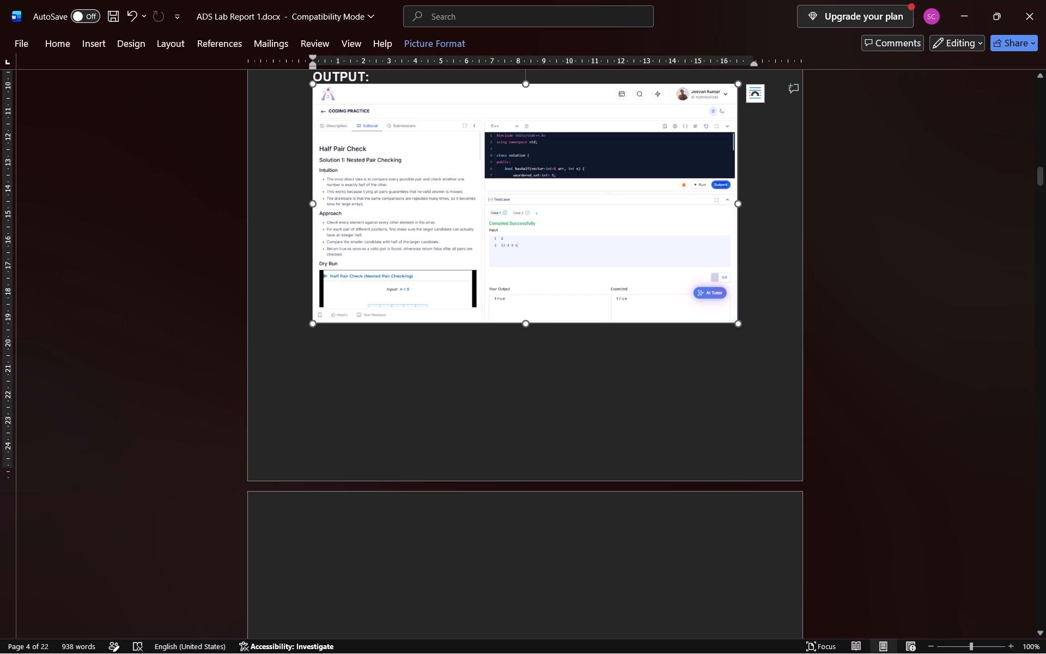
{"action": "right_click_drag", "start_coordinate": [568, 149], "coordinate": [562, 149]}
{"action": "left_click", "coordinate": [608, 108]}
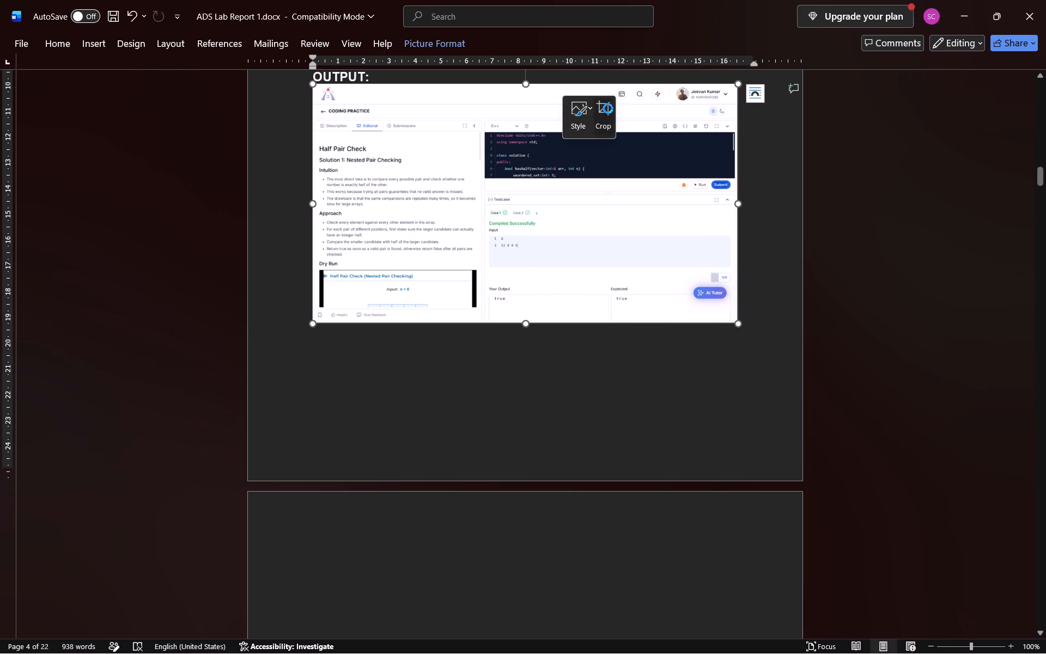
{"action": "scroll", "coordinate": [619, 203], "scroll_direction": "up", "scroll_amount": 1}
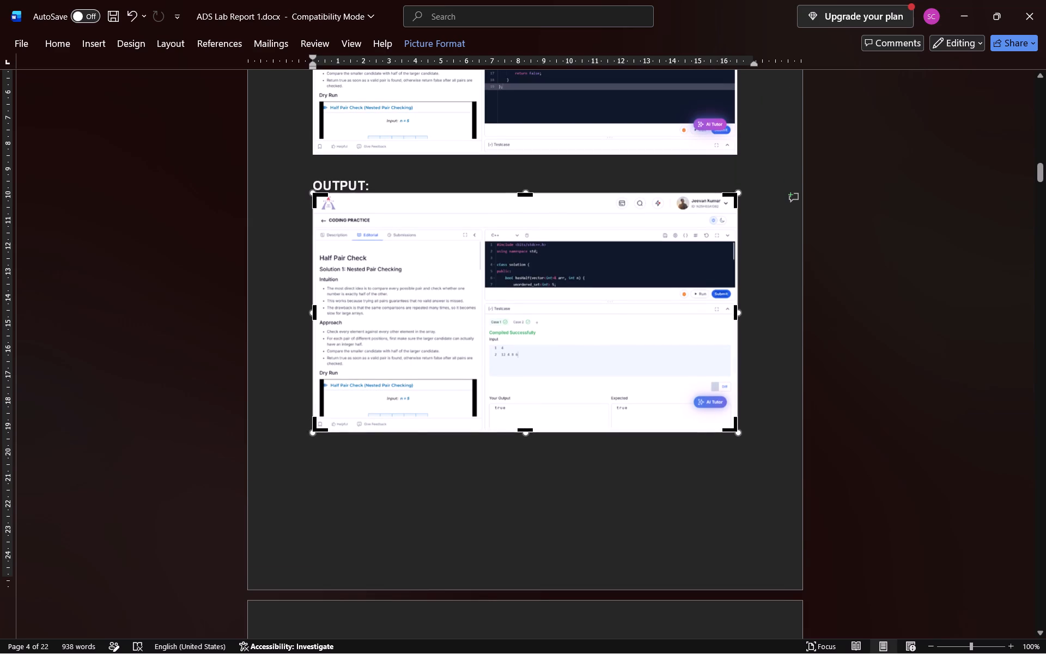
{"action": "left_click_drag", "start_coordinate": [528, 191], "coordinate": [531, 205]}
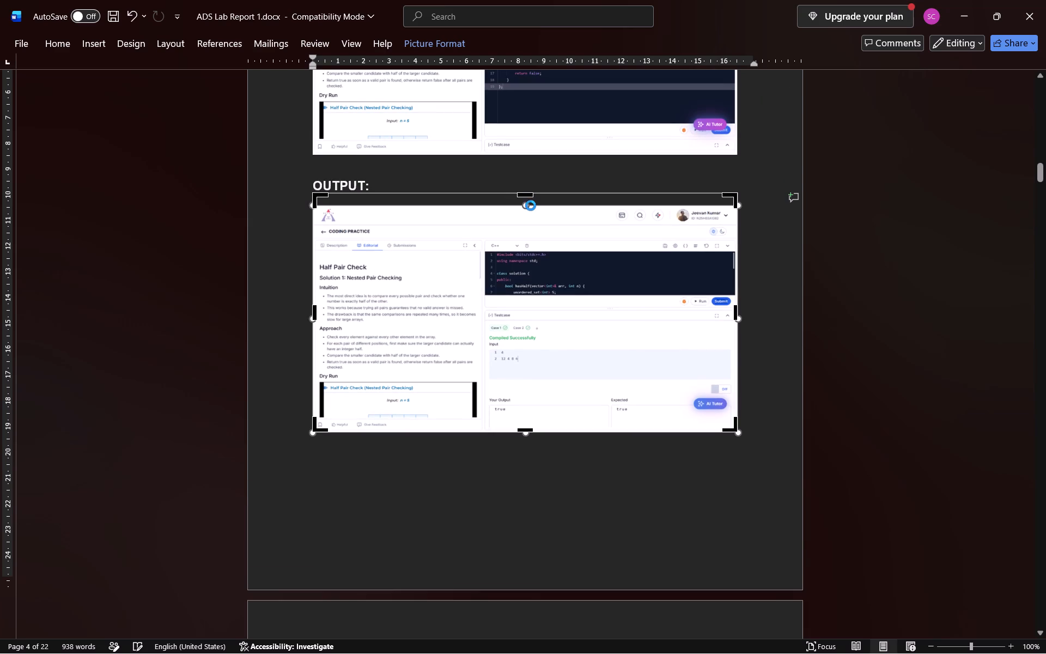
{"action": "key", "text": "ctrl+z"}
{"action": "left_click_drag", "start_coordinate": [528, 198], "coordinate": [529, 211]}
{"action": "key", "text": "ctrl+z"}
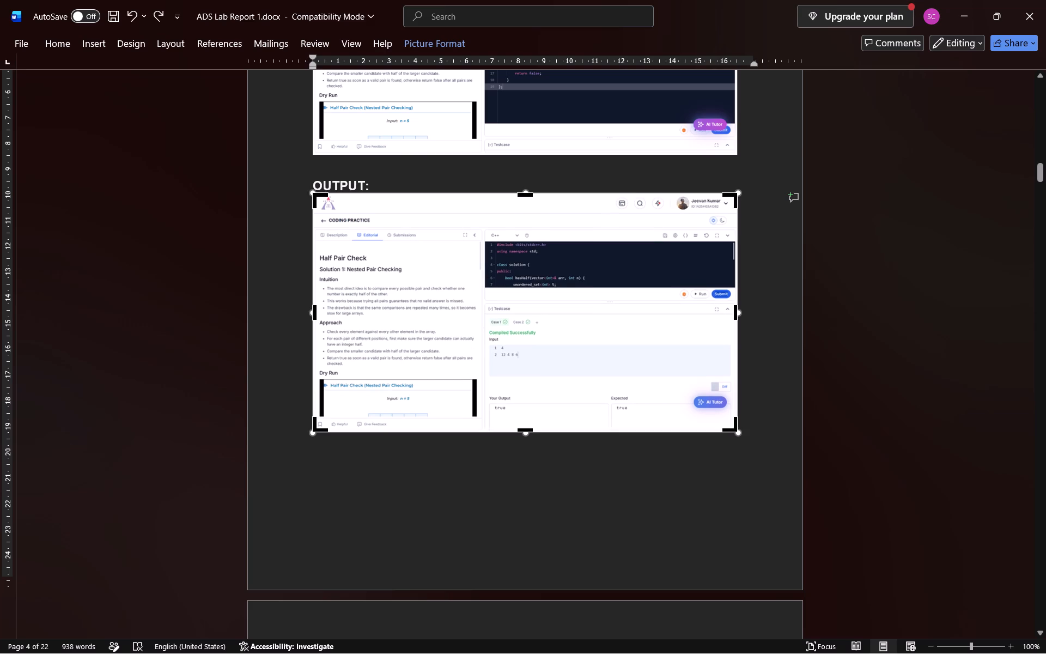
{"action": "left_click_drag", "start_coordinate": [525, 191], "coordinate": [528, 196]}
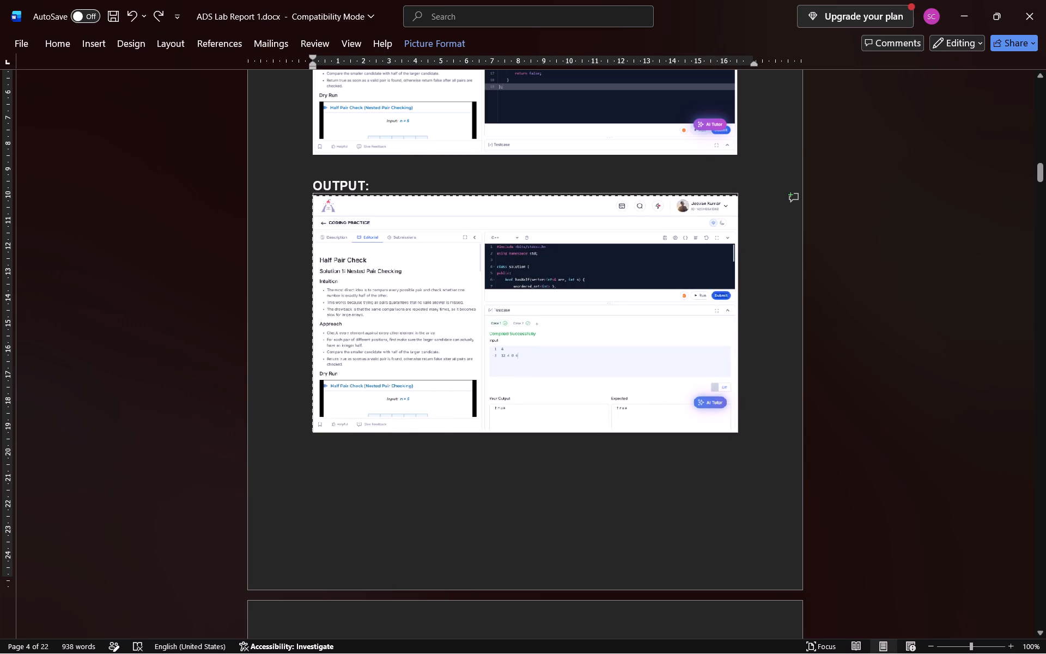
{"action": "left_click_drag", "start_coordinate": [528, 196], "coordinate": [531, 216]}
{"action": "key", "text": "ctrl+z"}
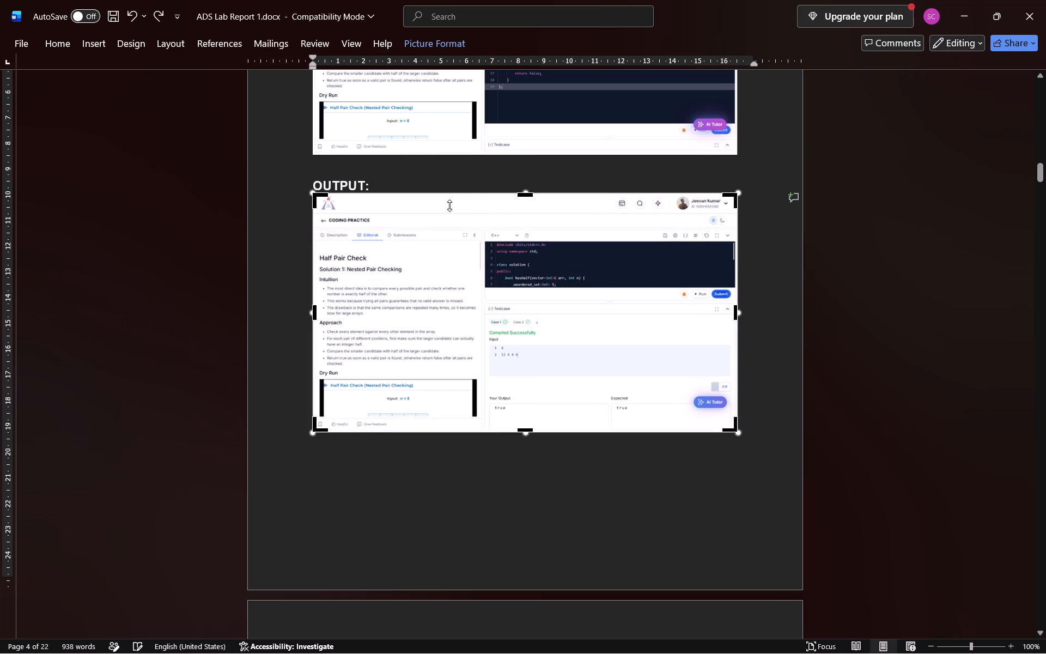
Crop the top bar with the logo and account name off the Half Pair Check output screenshot.
{"action": "left_click_drag", "start_coordinate": [317, 193], "coordinate": [308, 212]}
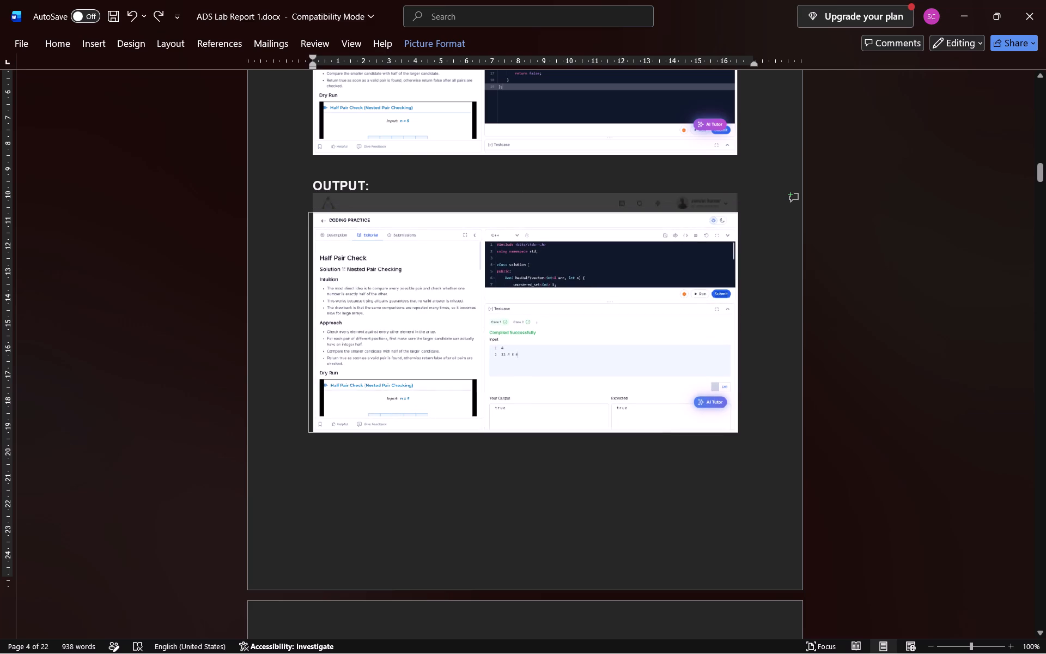
{"action": "left_click_drag", "start_coordinate": [308, 212], "coordinate": [313, 217]}
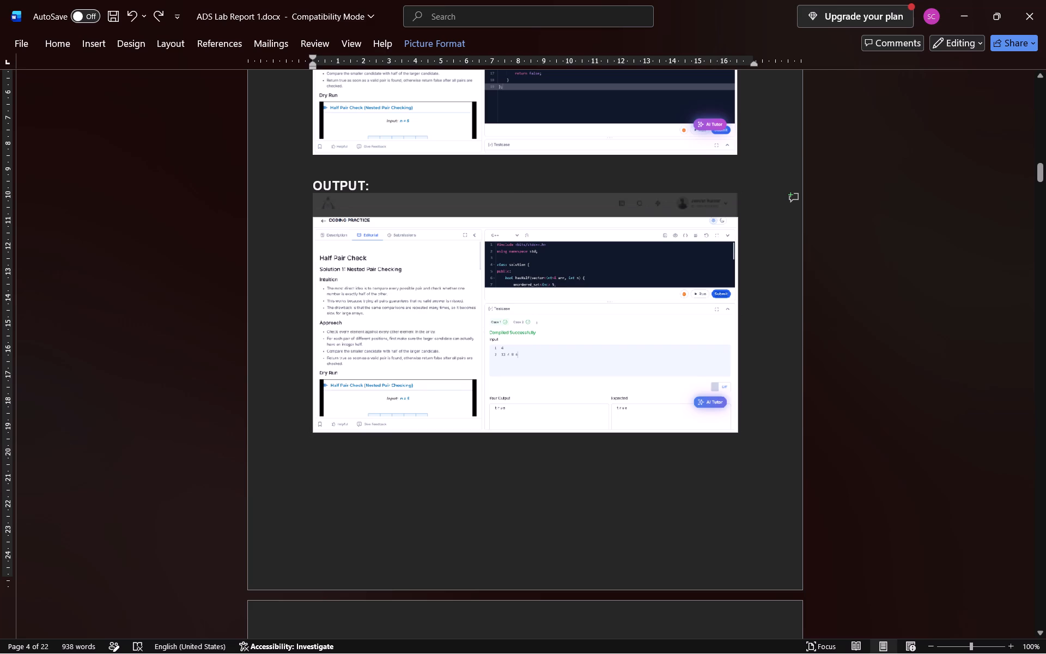
{"action": "left_click_drag", "start_coordinate": [313, 217], "coordinate": [311, 217]}
{"action": "left_click_drag", "start_coordinate": [311, 217], "coordinate": [313, 213]}
{"action": "left_click", "coordinate": [792, 267]}
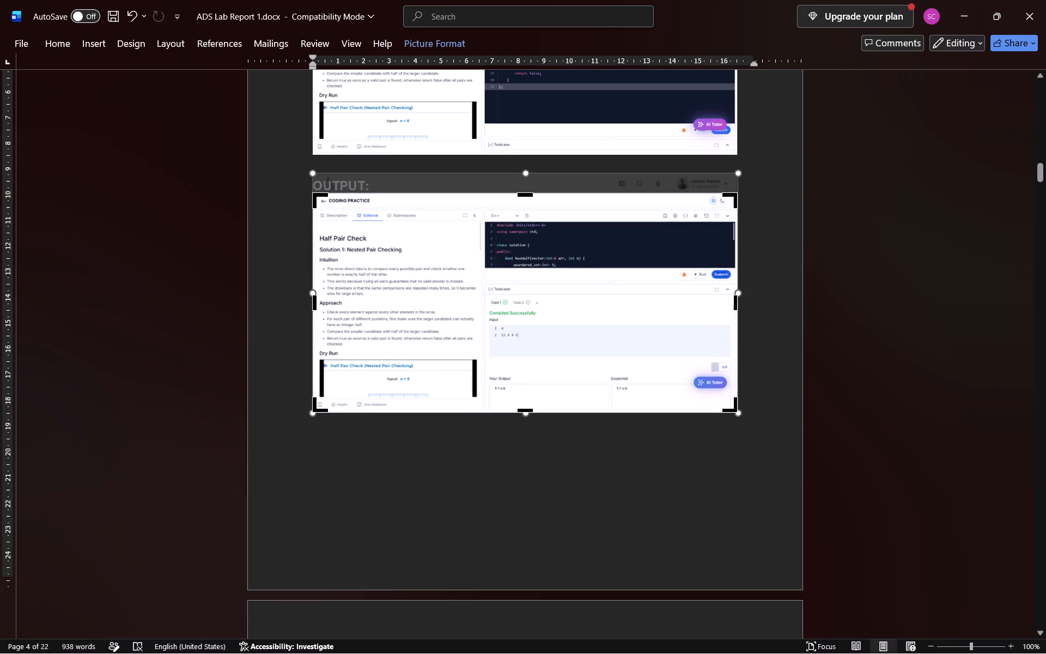
Insert a blank line between the OUTPUT heading and the Half Pair Check output screenshot.
{"action": "left_click", "coordinate": [494, 185]}
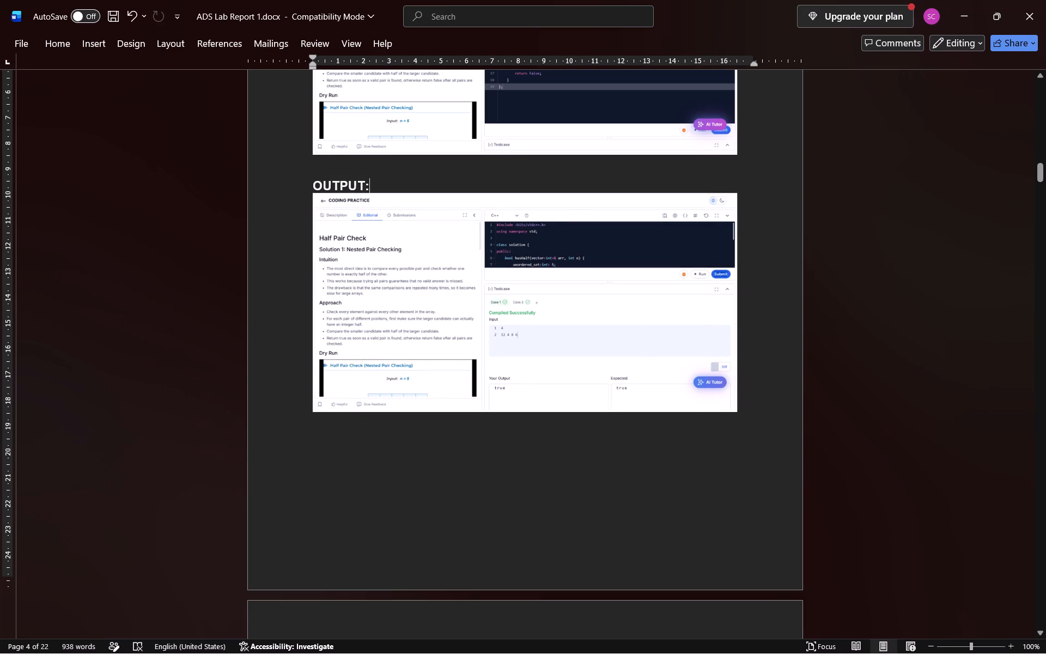
{"action": "key", "text": "Return"}
Add a blank line below the Scoreboard After Each Round code to push its code screenshot onto the following page.
{"action": "scroll", "coordinate": [545, 246], "scroll_direction": "down", "scroll_amount": 12}
{"action": "scroll", "coordinate": [523, 287], "scroll_direction": "up", "scroll_amount": 4}
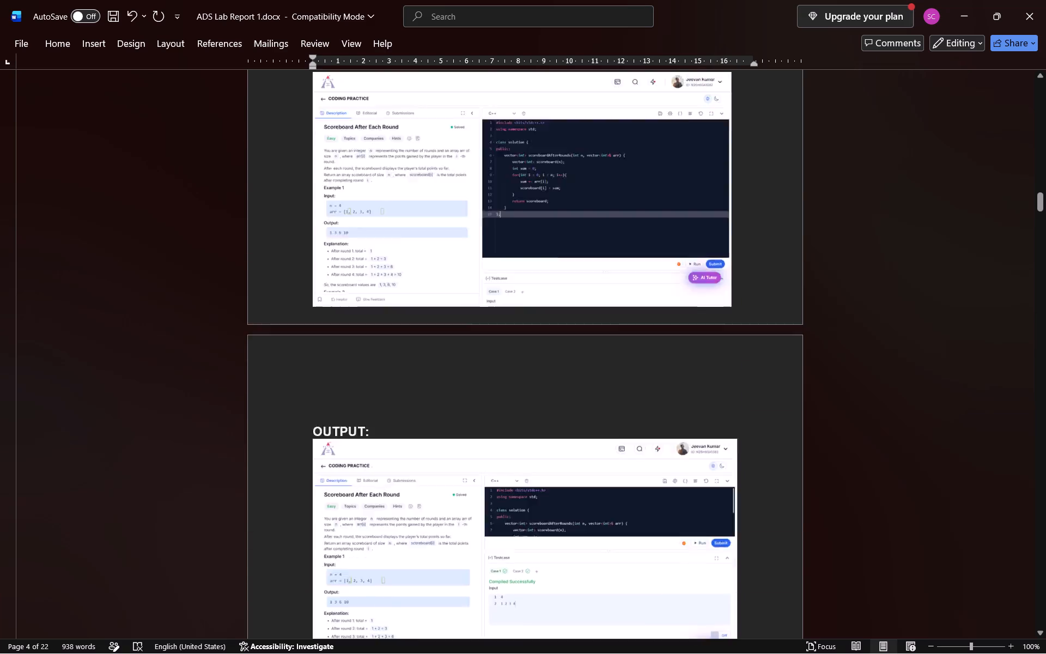
{"action": "scroll", "coordinate": [526, 296], "scroll_direction": "up", "scroll_amount": 1}
{"action": "left_click", "coordinate": [533, 365]}
{"action": "left_click", "coordinate": [493, 245]}
{"action": "key", "text": "Return"}
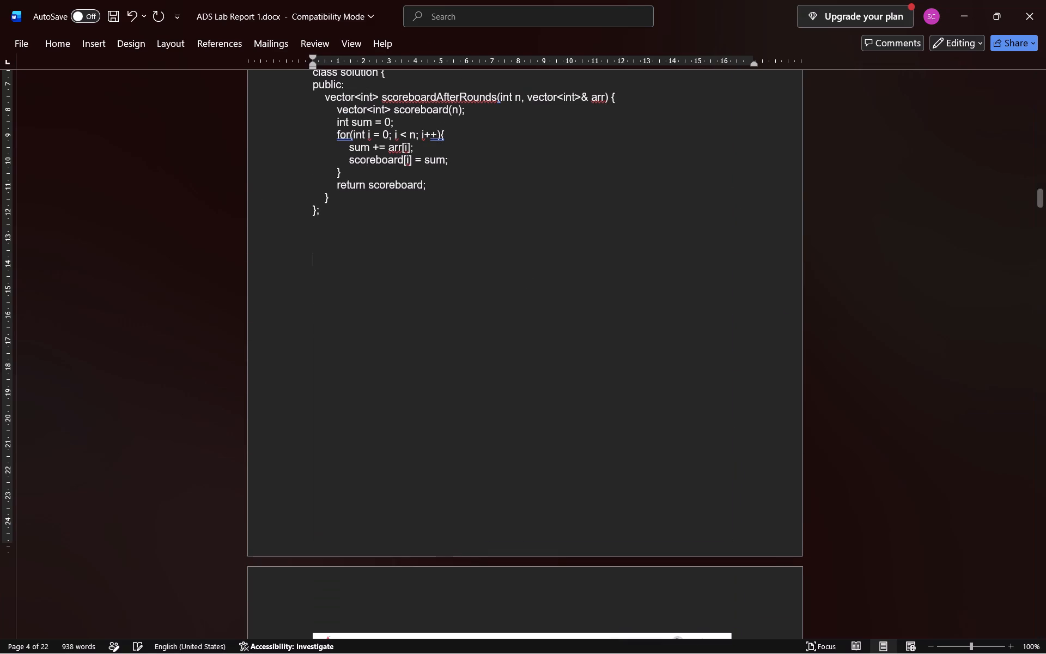
Crop the top bar with the logo and account name off the Scoreboard After Each Round code screenshot.
{"action": "scroll", "coordinate": [814, 628], "scroll_direction": "down", "scroll_amount": 4}
{"action": "scroll", "coordinate": [491, 331], "scroll_direction": "down", "scroll_amount": 5}
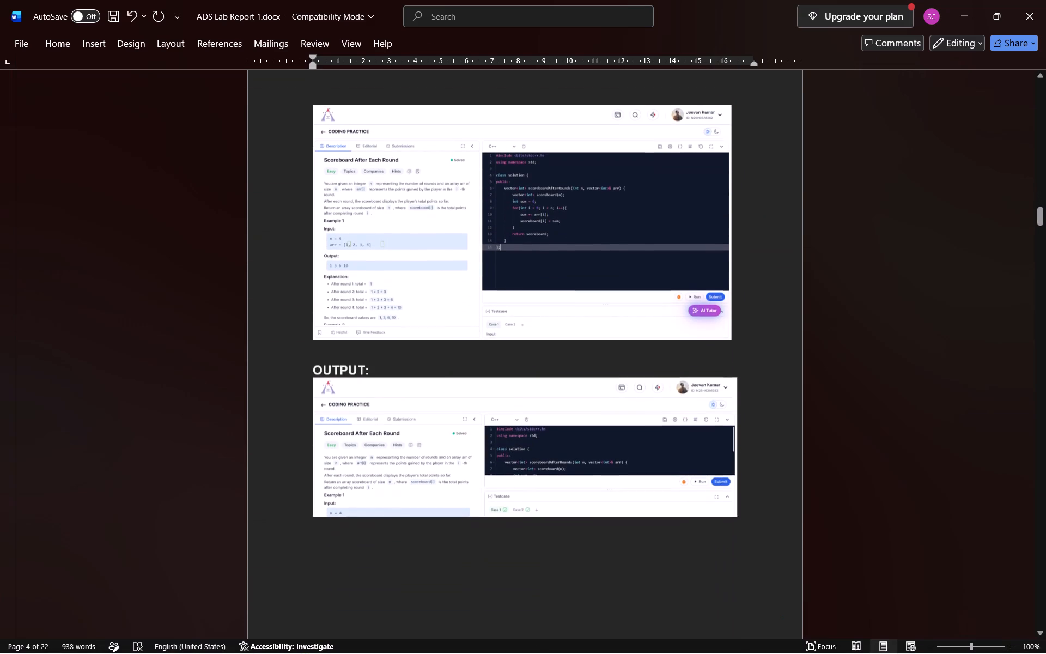
{"action": "left_click", "coordinate": [487, 183]}
{"action": "right_click", "coordinate": [640, 162]}
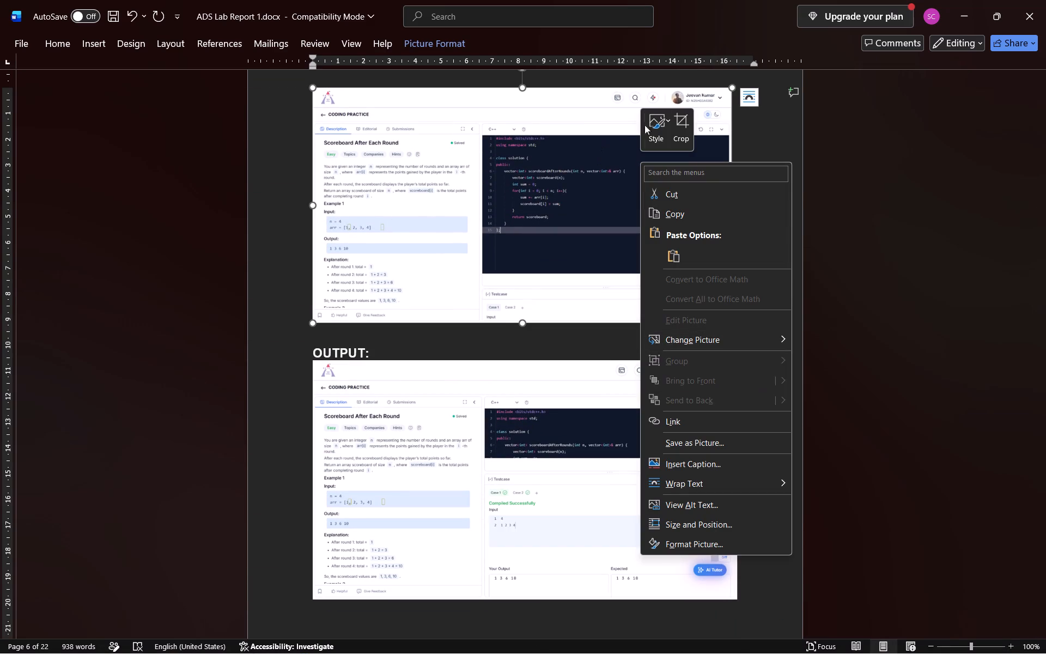
{"action": "left_click", "coordinate": [681, 130]}
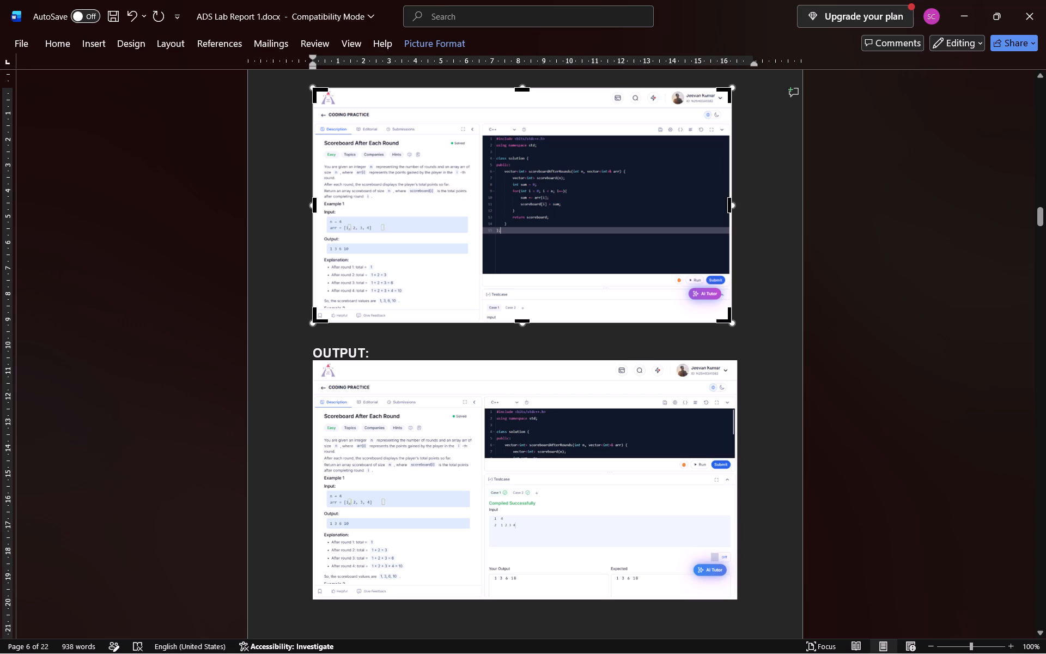
{"action": "left_click_drag", "start_coordinate": [526, 94], "coordinate": [526, 102]}
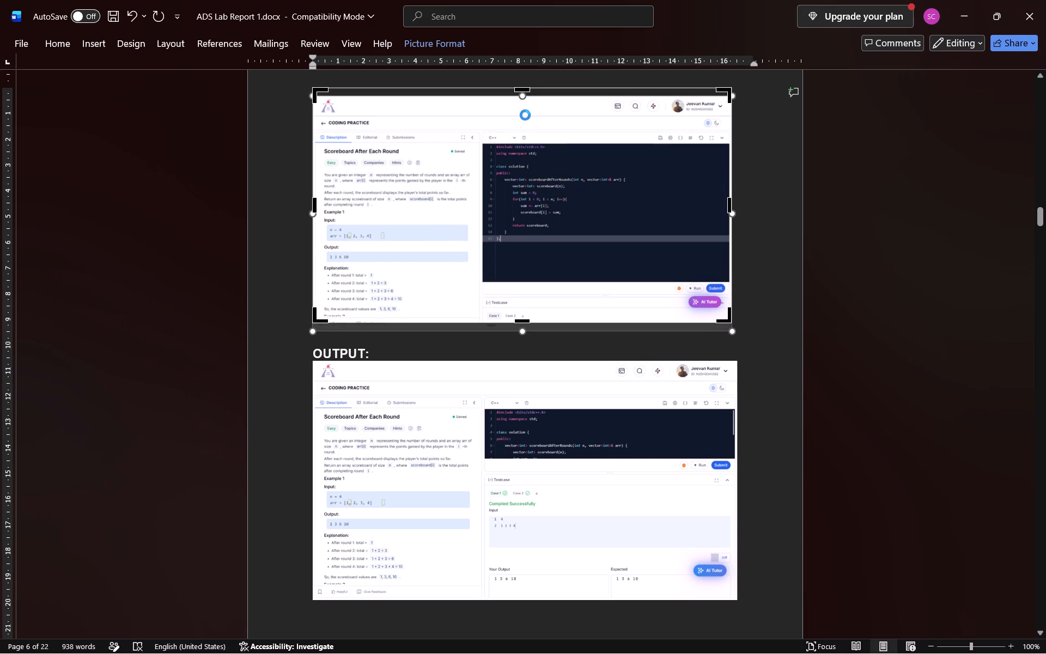
{"action": "key", "text": "ctrl+z"}
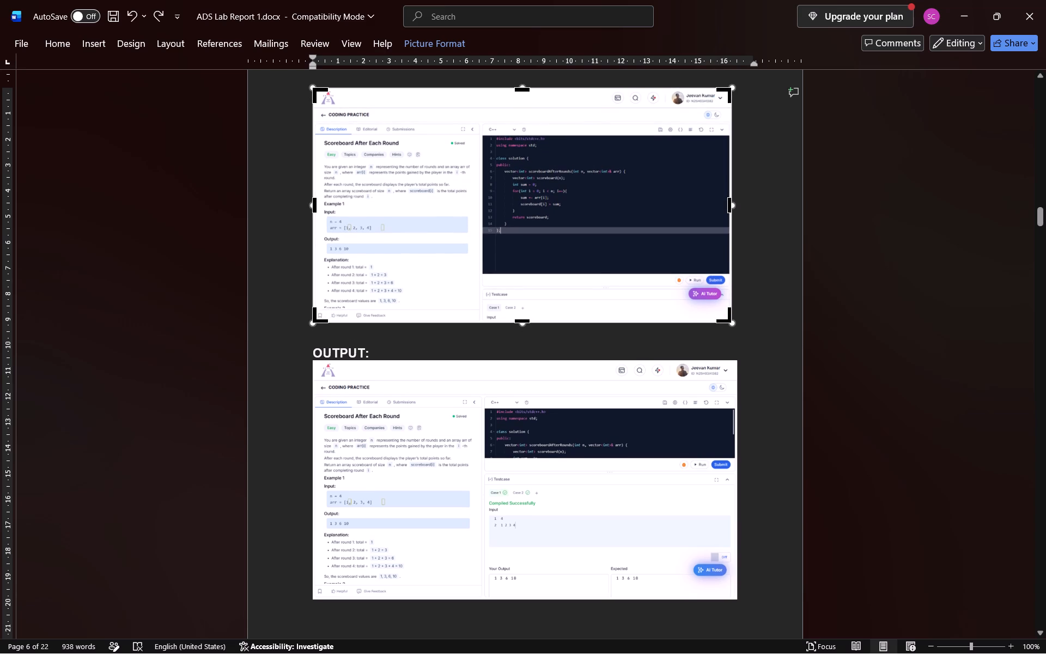
{"action": "left_click_drag", "start_coordinate": [727, 90], "coordinate": [734, 104]}
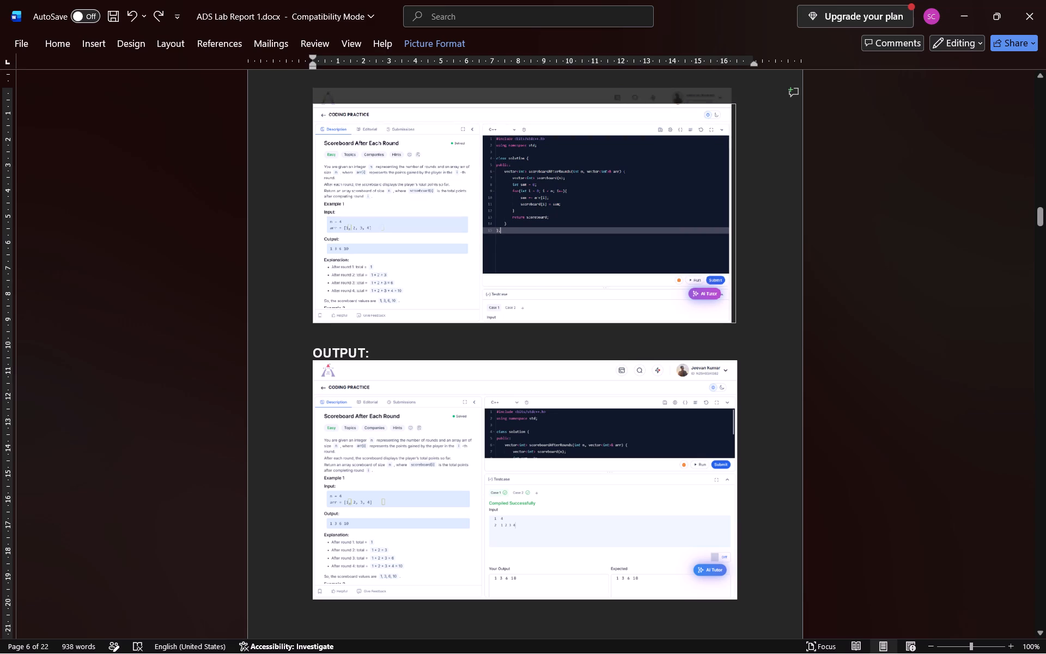
{"action": "left_click_drag", "start_coordinate": [734, 104], "coordinate": [731, 107]}
{"action": "left_click", "coordinate": [557, 497]}
Add another blank line below the Scoreboard After Each Round code to push the cropped screenshot back onto the following page.
{"action": "scroll", "coordinate": [539, 475], "scroll_direction": "up", "scroll_amount": 6}
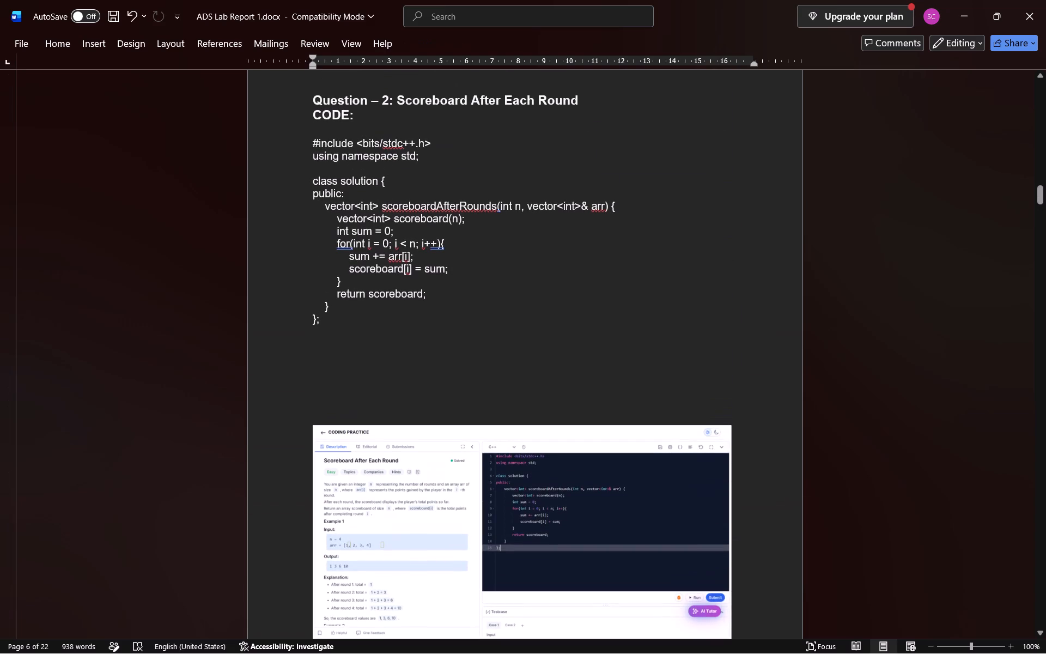
{"action": "left_click", "coordinate": [469, 377]}
{"action": "key", "text": "Return"}
Insert a blank line between the OUTPUT heading and the Scoreboard After Each Round output screenshot.
{"action": "scroll", "coordinate": [461, 405], "scroll_direction": "down", "scroll_amount": 4}
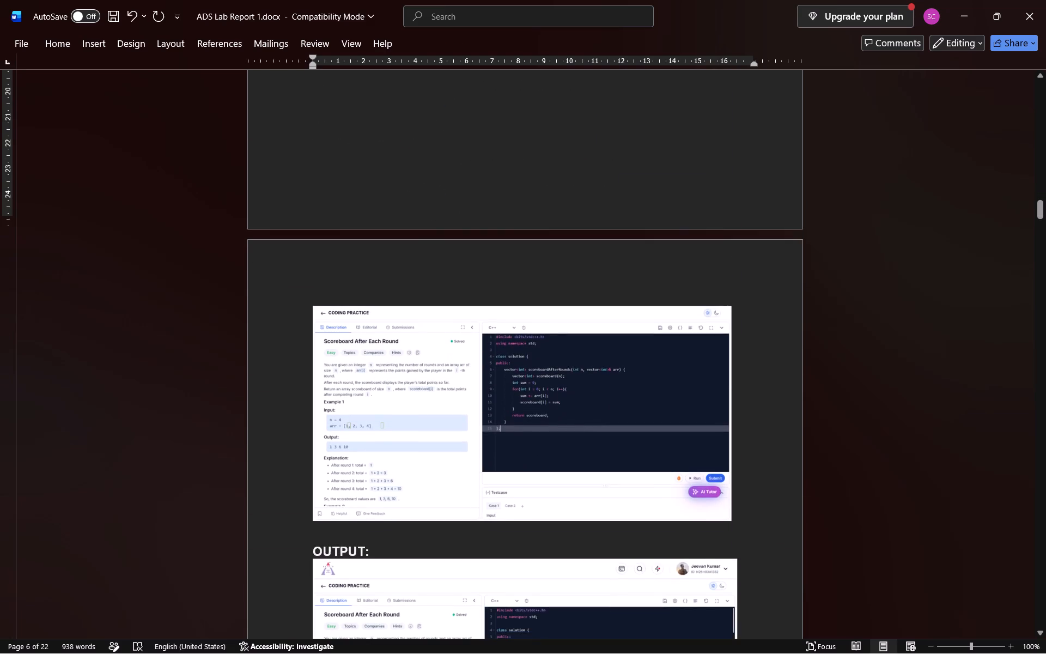
{"action": "scroll", "coordinate": [471, 461], "scroll_direction": "down", "scroll_amount": 2}
{"action": "left_click", "coordinate": [475, 329]}
{"action": "key", "text": "Return"}
Crop the top bar with the logo and account name off the Scoreboard After Each Round output screenshot.
{"action": "left_click", "coordinate": [523, 473]}
{"action": "right_click_drag", "start_coordinate": [629, 444], "coordinate": [622, 443]}
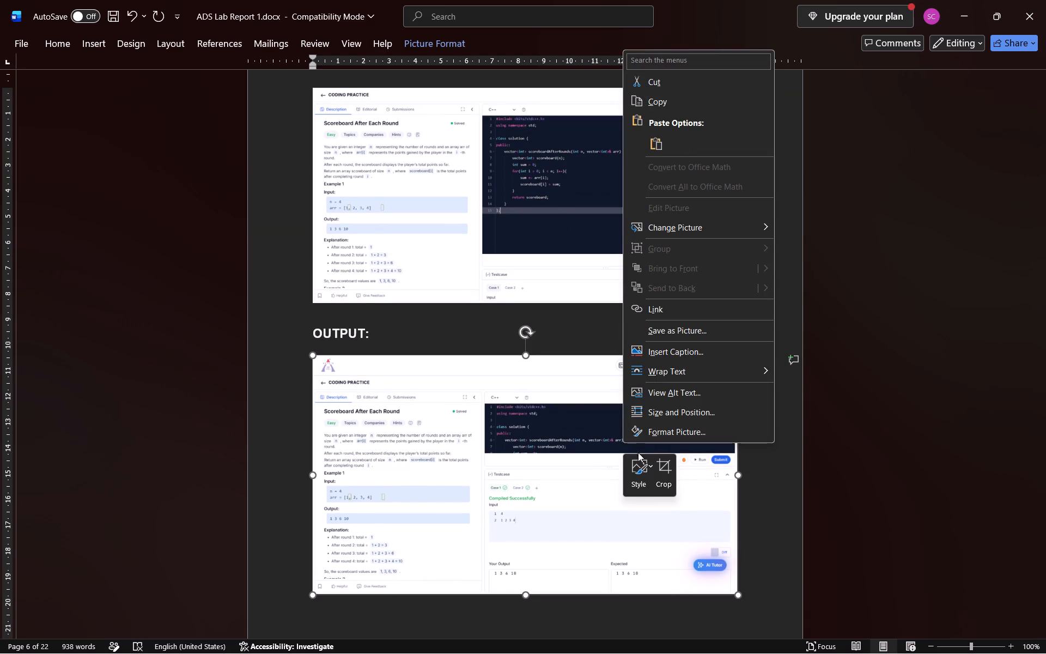
{"action": "left_click", "coordinate": [665, 467]}
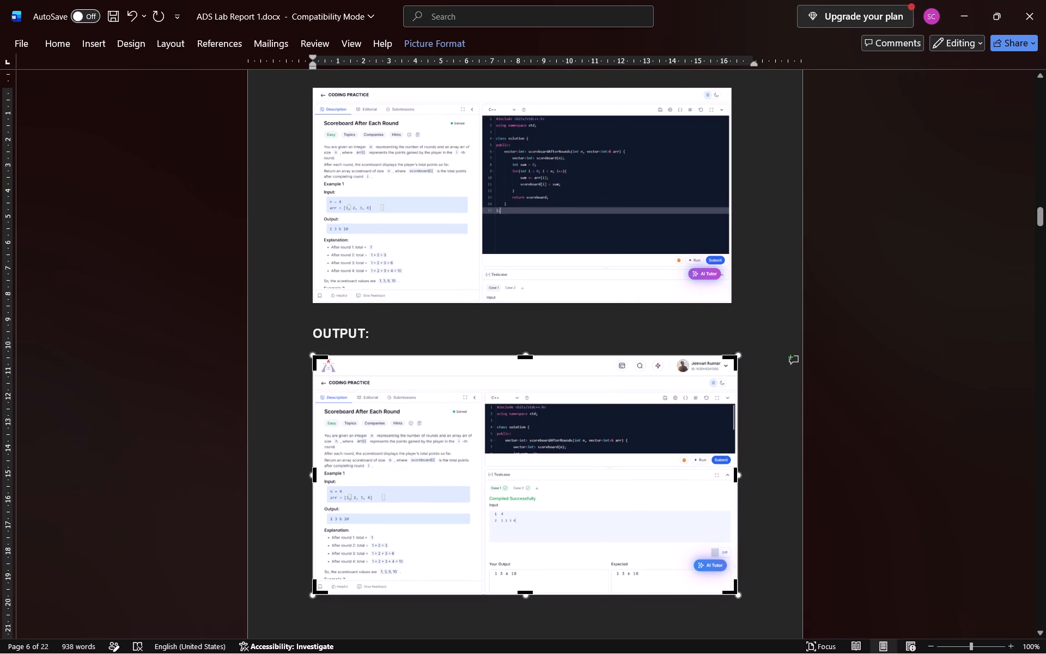
{"action": "left_click_drag", "start_coordinate": [738, 361], "coordinate": [741, 376]}
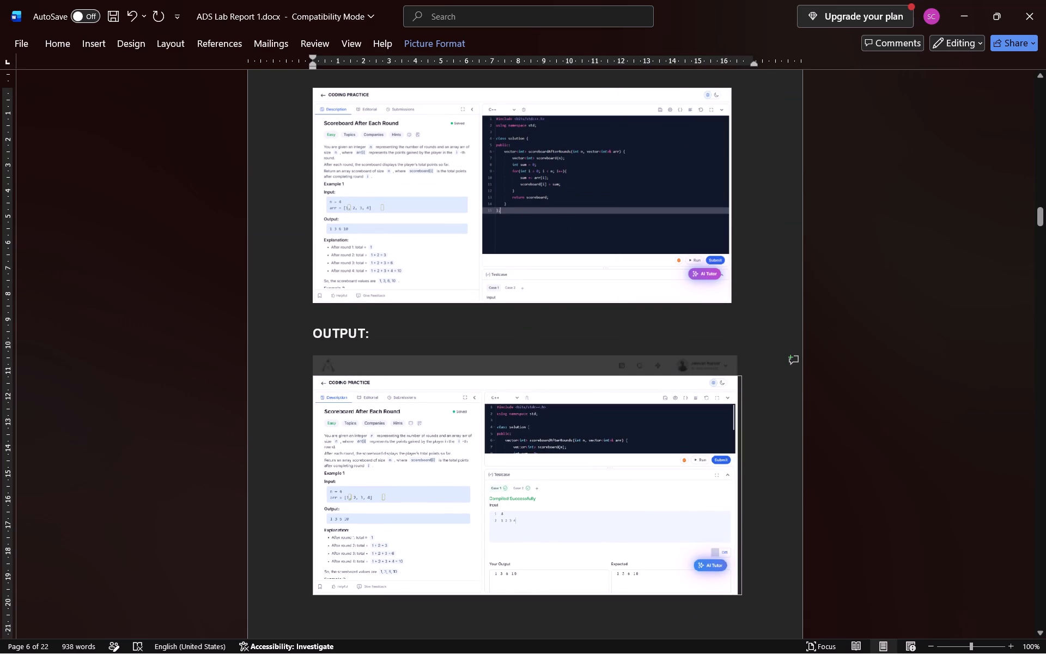
{"action": "left_click_drag", "start_coordinate": [741, 376], "coordinate": [736, 376]}
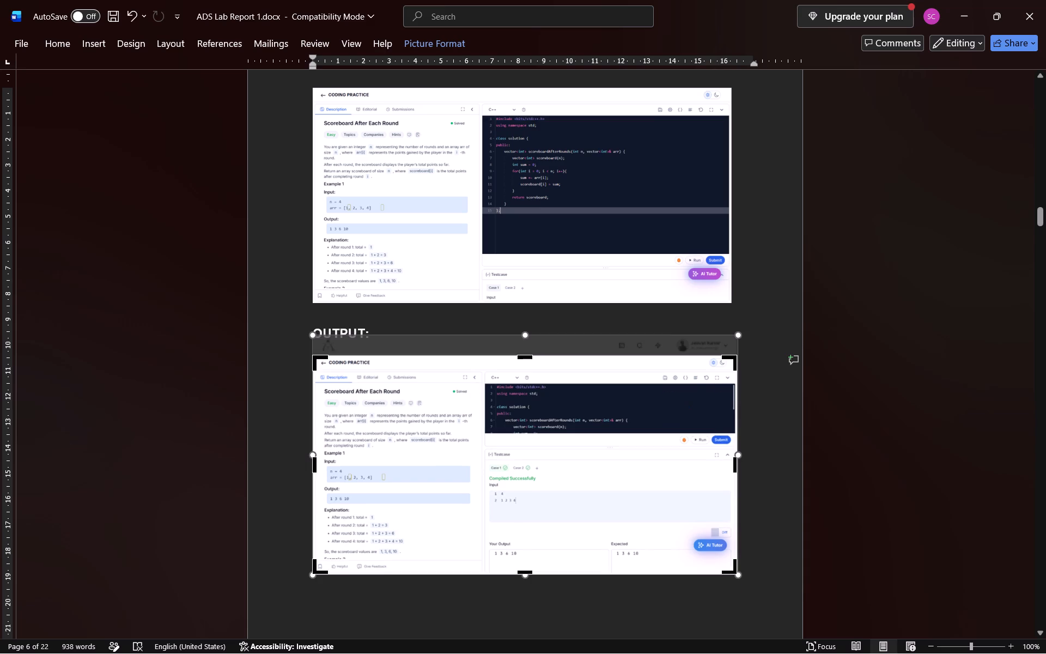
{"action": "left_click", "coordinate": [798, 430]}
Crop the top bar with the logo and account name off the Union of Two Sorted Arrays code screenshot.
{"action": "scroll", "coordinate": [582, 469], "scroll_direction": "down", "scroll_amount": 13}
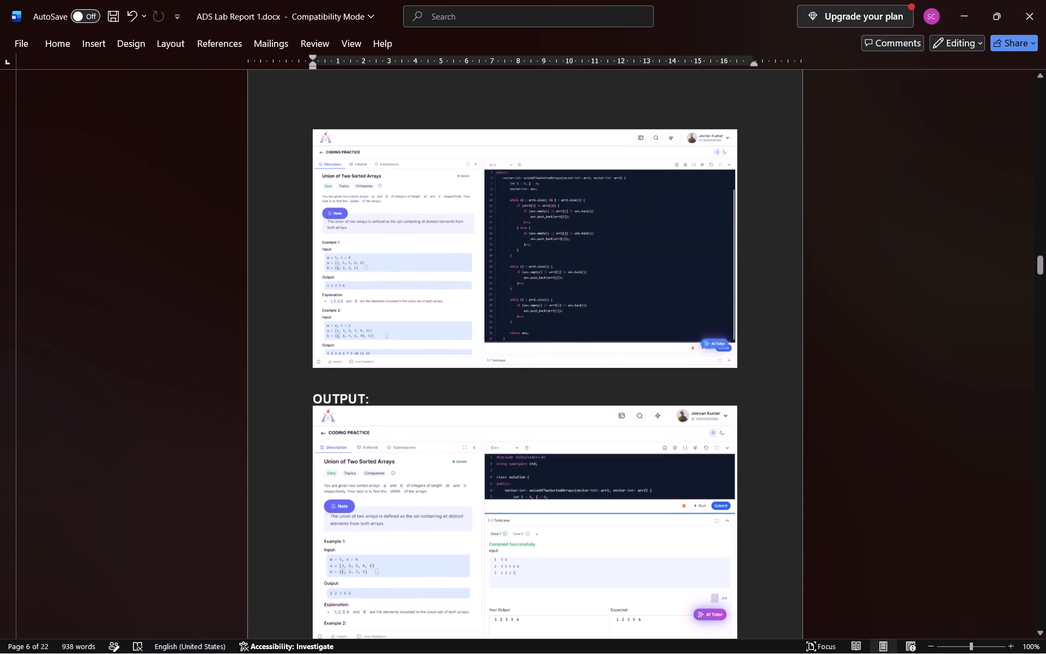
{"action": "scroll", "coordinate": [569, 423], "scroll_direction": "up", "scroll_amount": 1}
{"action": "left_click", "coordinate": [594, 403]}
{"action": "right_click", "coordinate": [630, 343]}
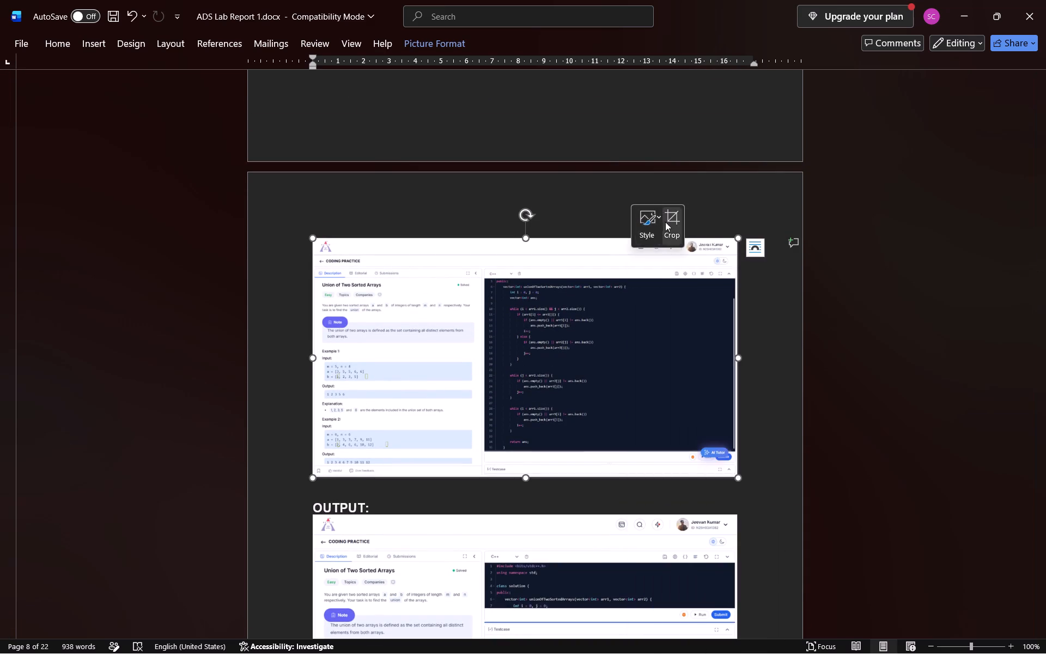
{"action": "left_click", "coordinate": [665, 222]}
{"action": "left_click_drag", "start_coordinate": [732, 240], "coordinate": [737, 254]}
{"action": "left_click", "coordinate": [787, 331]}
Crop the top bar with the logo and account name off the Union of Two Sorted Arrays output screenshot.
{"action": "scroll", "coordinate": [625, 458], "scroll_direction": "down", "scroll_amount": 1}
{"action": "left_click", "coordinate": [610, 442]}
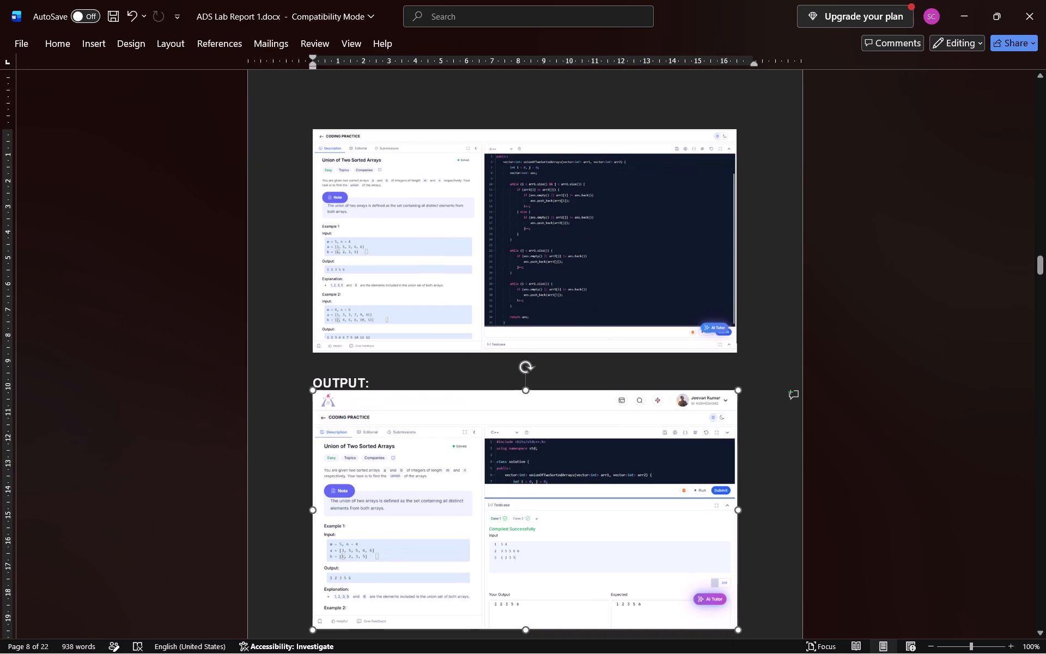
{"action": "right_click", "coordinate": [610, 442]}
{"action": "left_click", "coordinate": [646, 469]}
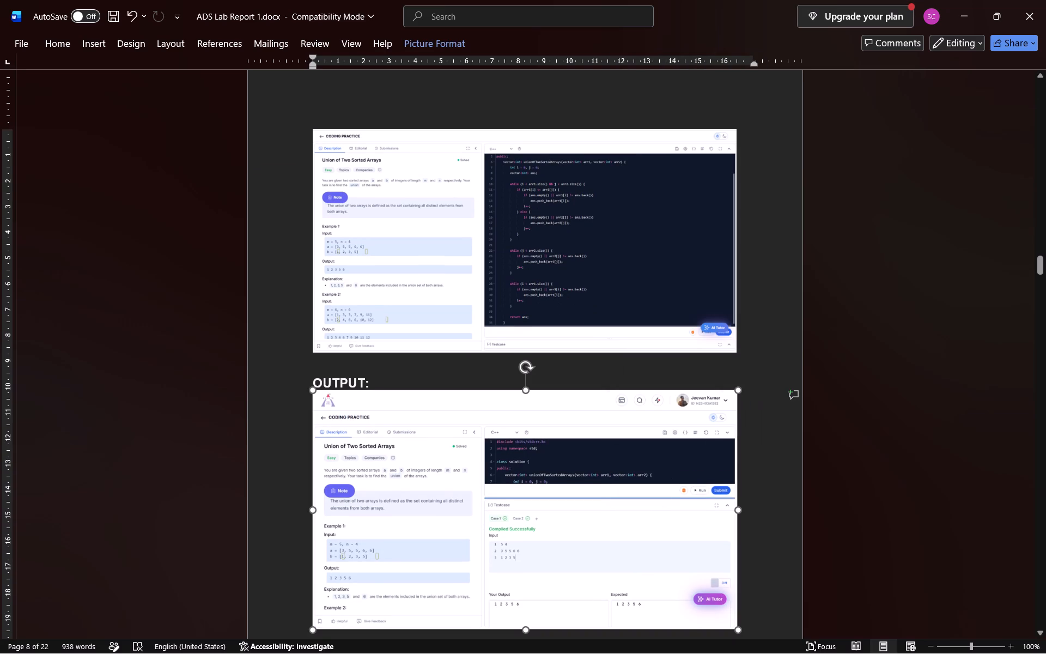
{"action": "left_click_drag", "start_coordinate": [738, 392], "coordinate": [738, 409]}
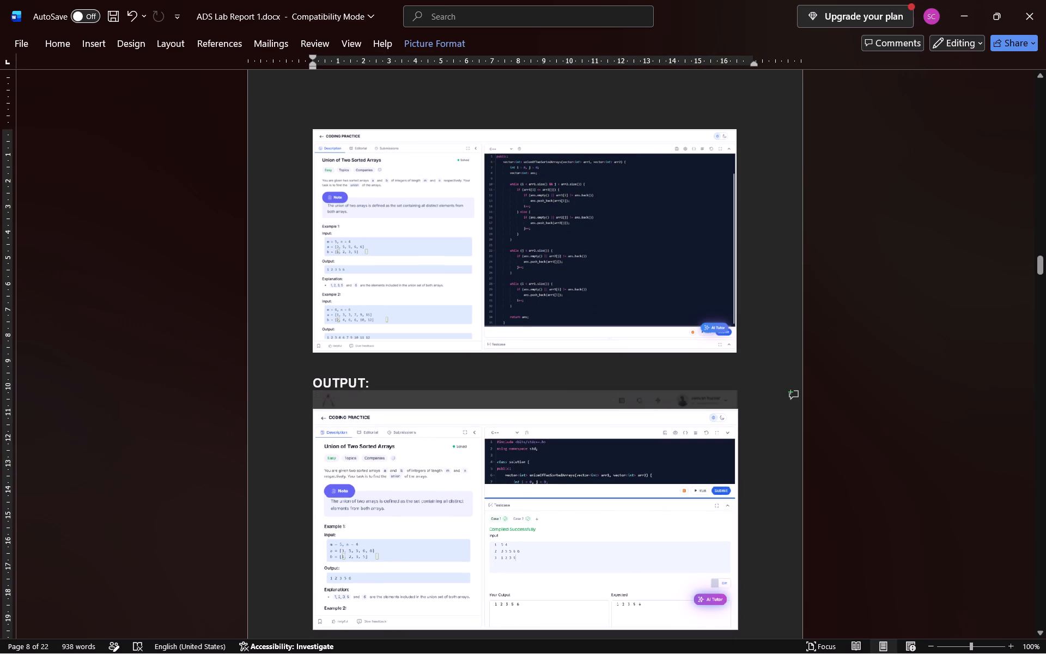
{"action": "left_click_drag", "start_coordinate": [738, 409], "coordinate": [738, 411]}
{"action": "left_click", "coordinate": [769, 444]}
Insert a blank line between the OUTPUT heading and the Union of Two Sorted Arrays output screenshot.
{"action": "scroll", "coordinate": [717, 517], "scroll_direction": "down", "scroll_amount": 2}
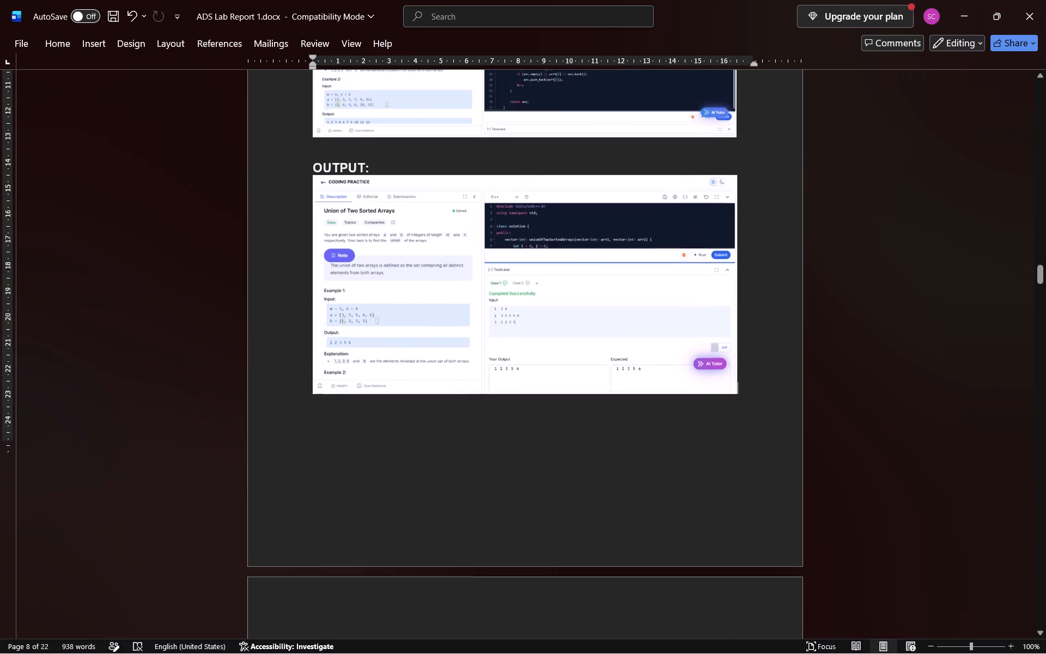
{"action": "scroll", "coordinate": [710, 517], "scroll_direction": "down", "scroll_amount": 3}
{"action": "scroll", "coordinate": [704, 514], "scroll_direction": "up", "scroll_amount": 3}
{"action": "left_click", "coordinate": [424, 171]}
{"action": "key", "text": "Return"}
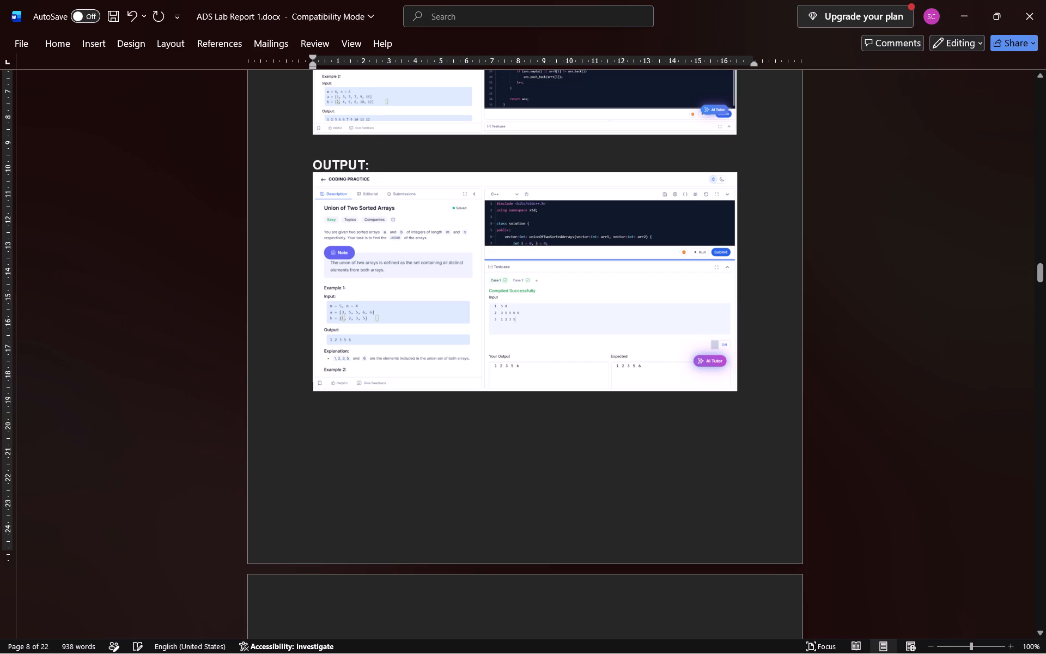
{"action": "left_click", "coordinate": [419, 165]}
{"action": "key", "text": "Return"}
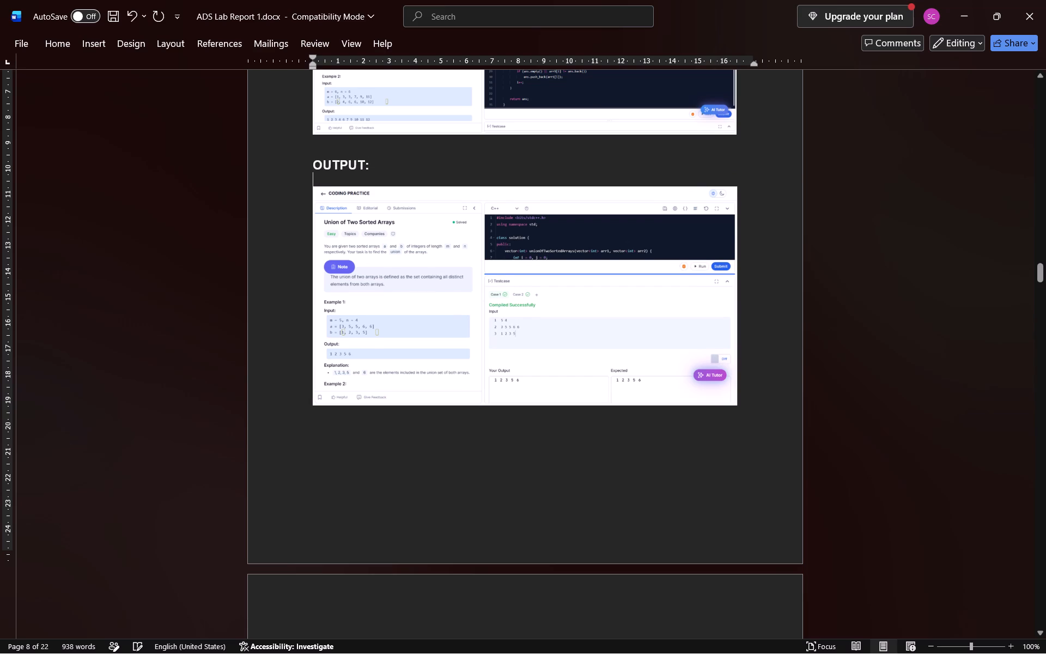
Crop the top bar with the logo and account name off the Longest Sub-Array with Sum K code screenshot.
{"action": "scroll", "coordinate": [434, 307], "scroll_direction": "down", "scroll_amount": 14}
{"action": "scroll", "coordinate": [474, 236], "scroll_direction": "up", "scroll_amount": 4}
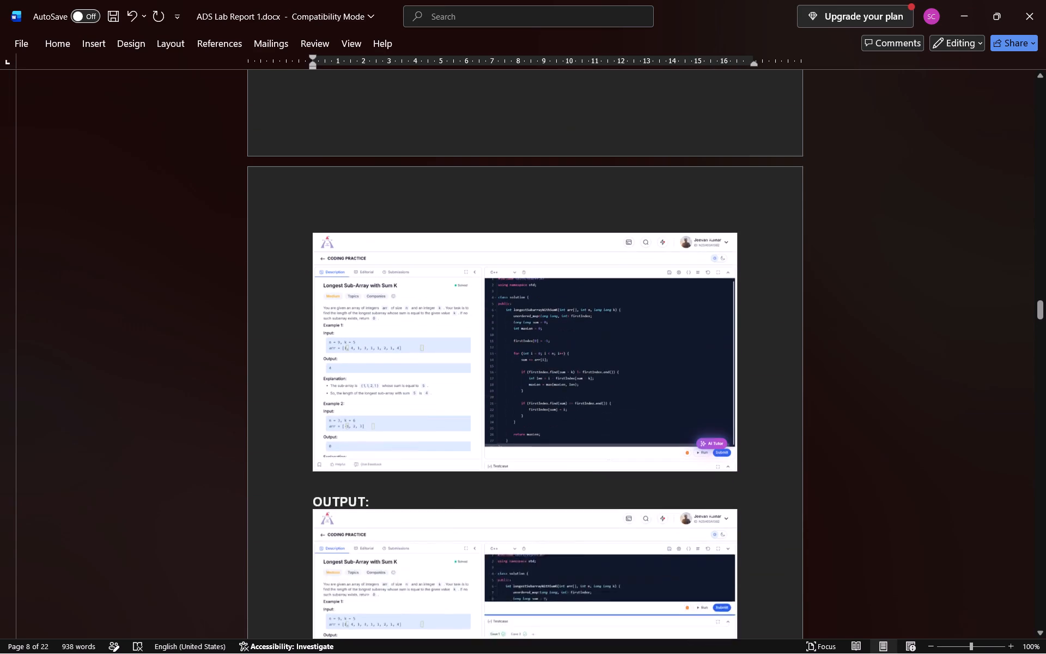
{"action": "left_click", "coordinate": [539, 276]}
{"action": "left_click", "coordinate": [583, 367]}
{"action": "right_click", "coordinate": [575, 343]}
{"action": "right_click", "coordinate": [575, 343]}
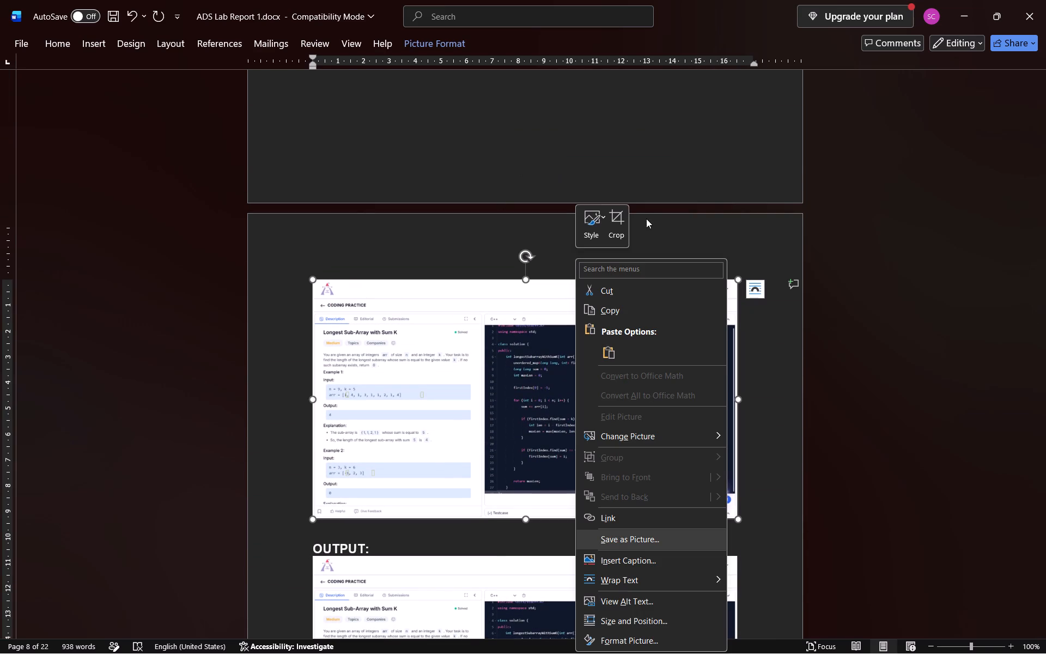
{"action": "left_click", "coordinate": [618, 225]}
{"action": "left_click_drag", "start_coordinate": [731, 282], "coordinate": [735, 298]}
{"action": "left_click", "coordinate": [782, 349]}
Crop the top bar with the logo and account name off the Longest Sub-Array with Sum K output screenshot.
{"action": "scroll", "coordinate": [700, 386], "scroll_direction": "down", "scroll_amount": 2}
{"action": "left_click", "coordinate": [601, 397]}
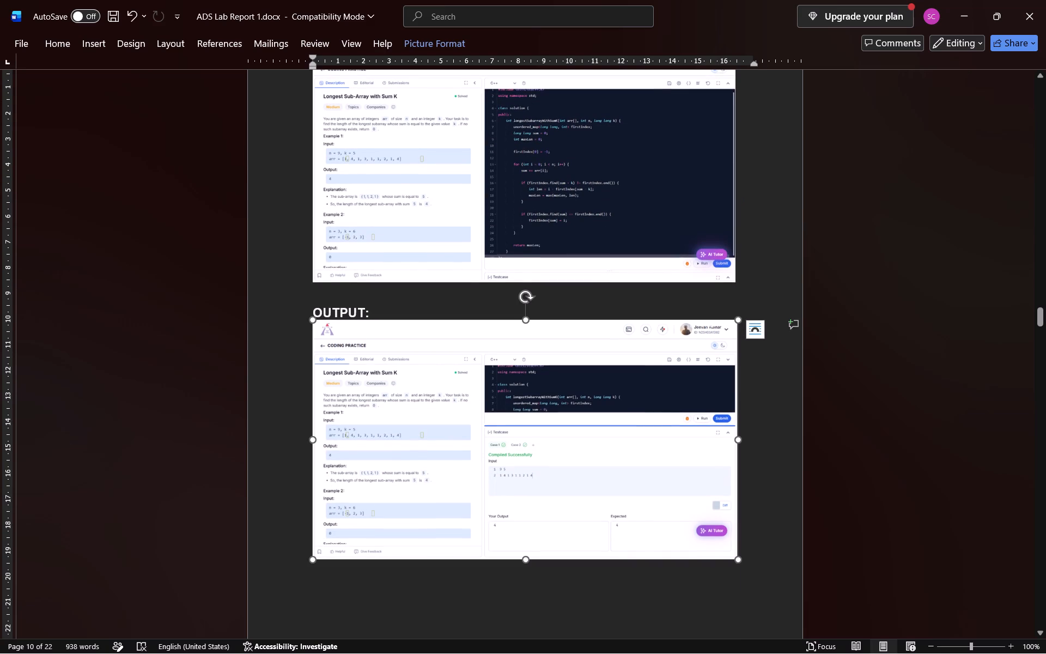
{"action": "right_click", "coordinate": [606, 393]}
{"action": "left_click", "coordinate": [650, 417]}
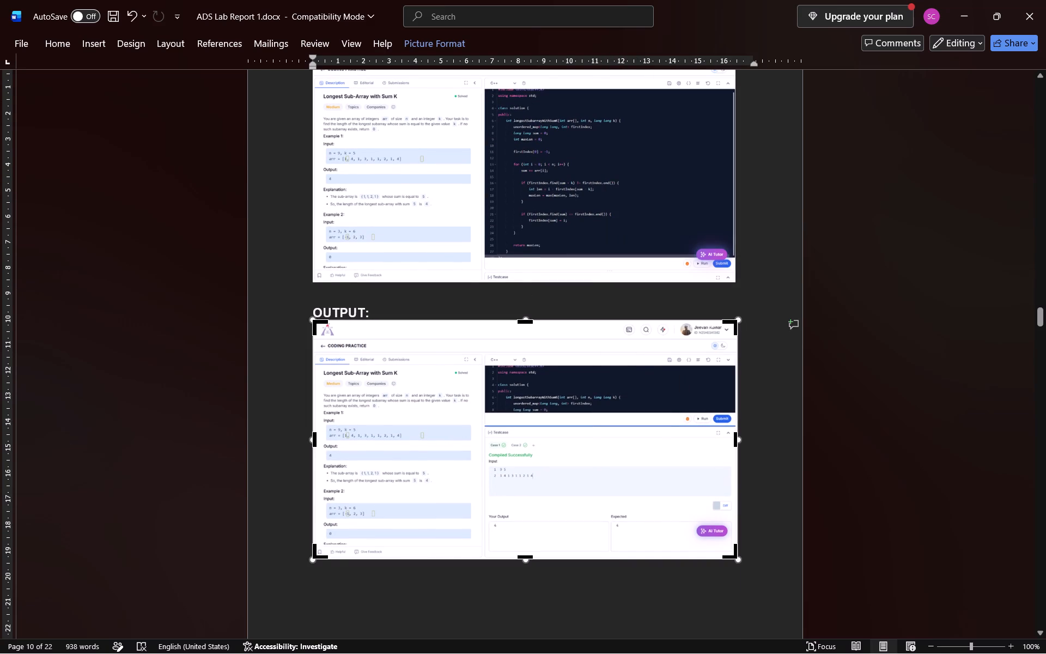
{"action": "left_click_drag", "start_coordinate": [735, 320], "coordinate": [739, 338]}
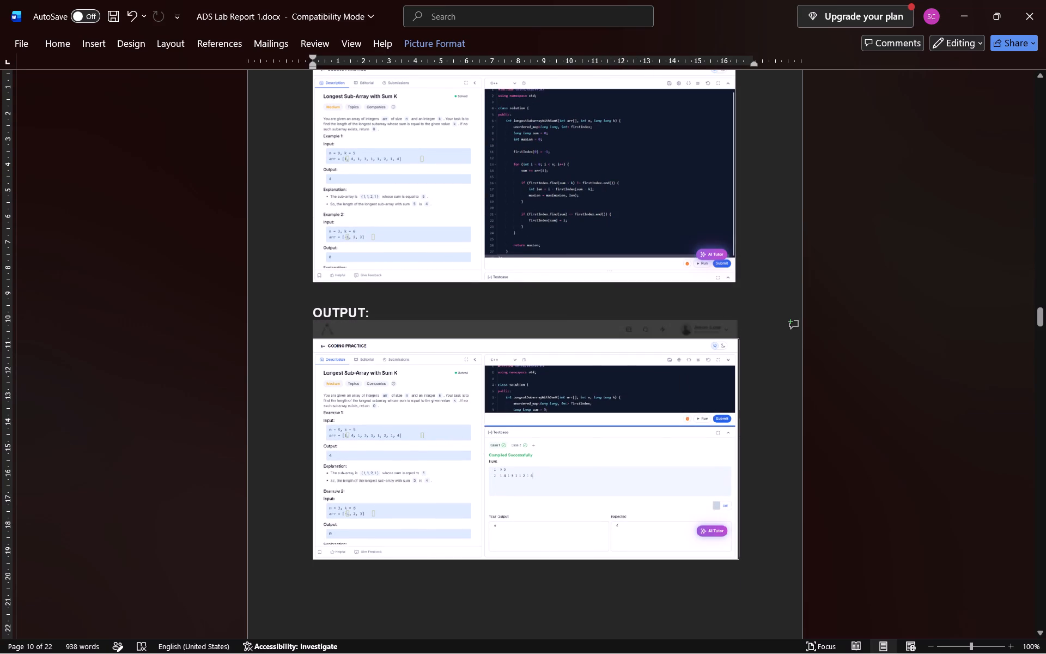
{"action": "left_click_drag", "start_coordinate": [739, 338], "coordinate": [736, 340]}
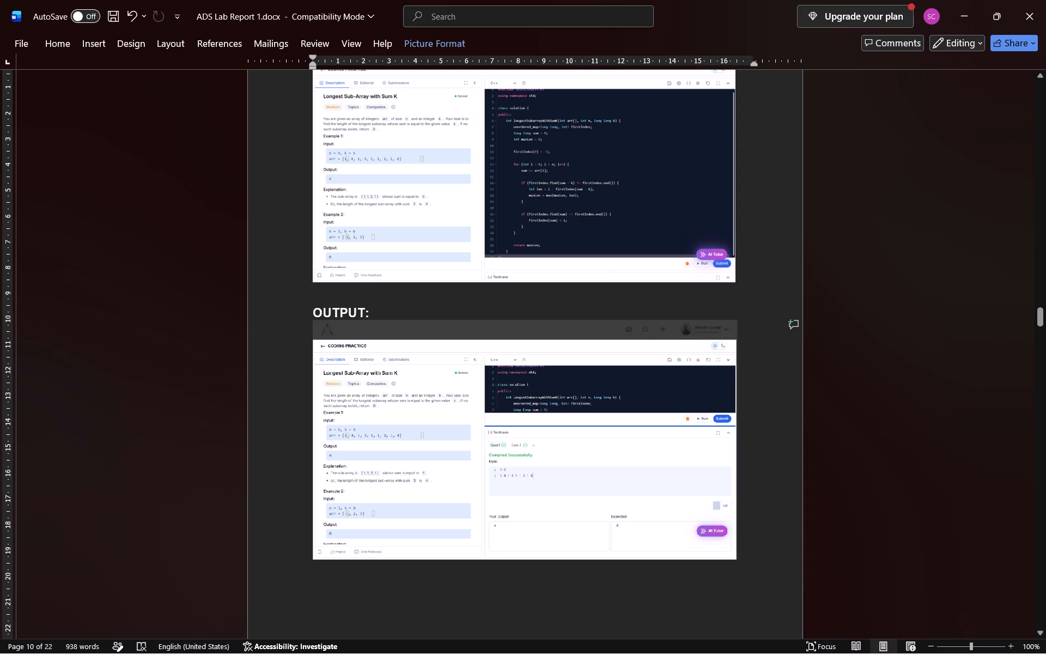
{"action": "left_click_drag", "start_coordinate": [736, 340], "coordinate": [738, 337]}
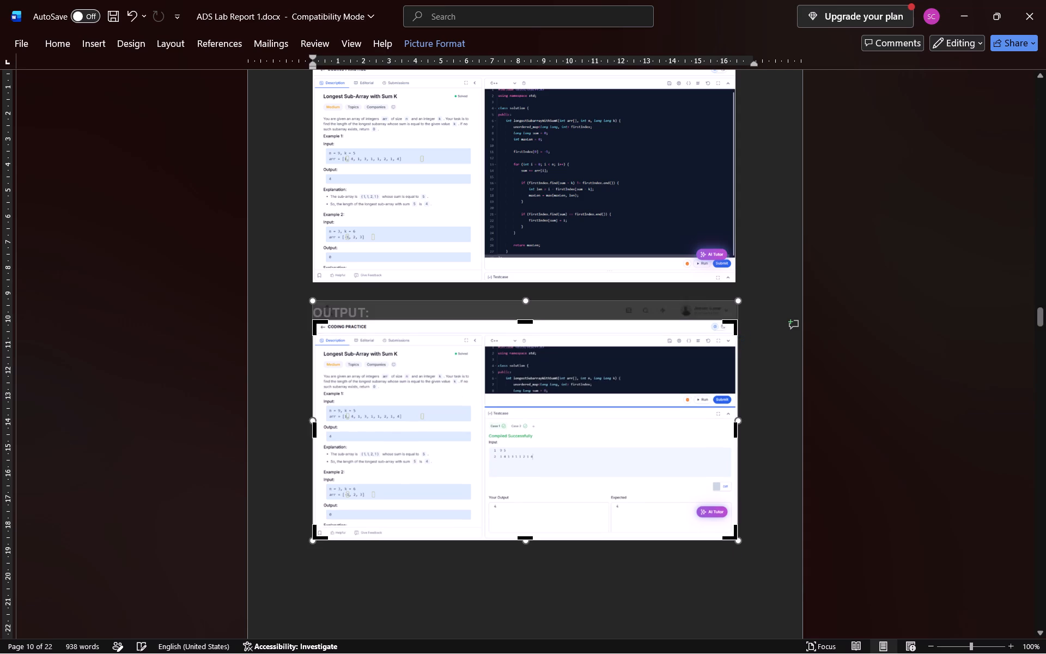
{"action": "left_click", "coordinate": [812, 403]}
Insert a blank line between the OUTPUT heading and the Longest Sub-Array with Sum K output screenshot.
{"action": "left_click", "coordinate": [514, 297]}
{"action": "left_click", "coordinate": [525, 314]}
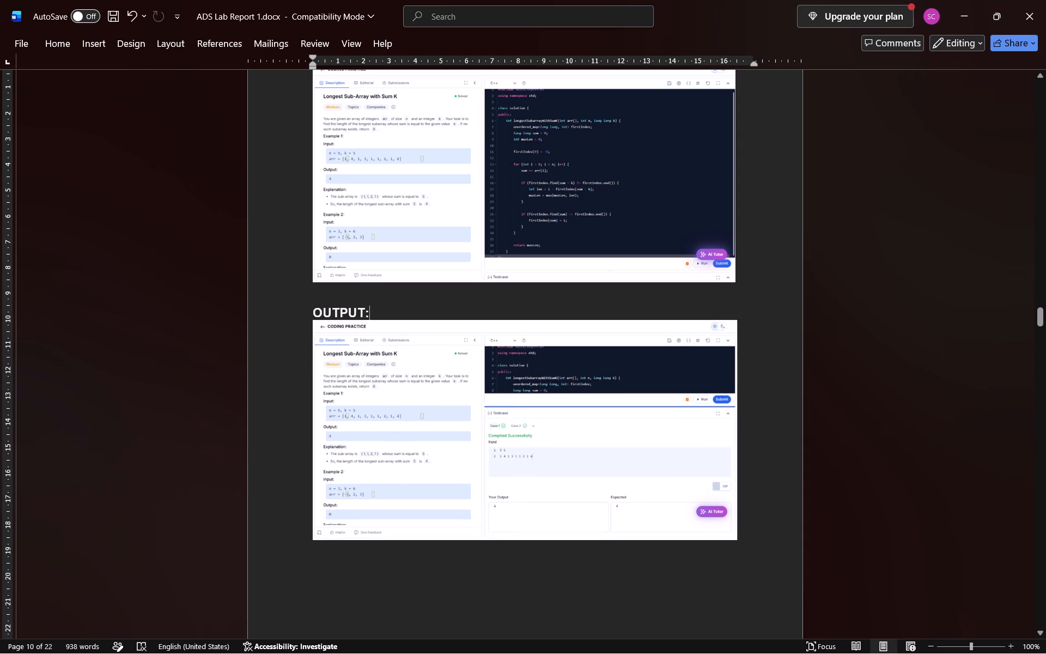
{"action": "key", "text": "Return"}
Crop the top bar with the logo and account name off the Largest Subarray Sum code screenshot.
{"action": "scroll", "coordinate": [533, 361], "scroll_direction": "down", "scroll_amount": 13}
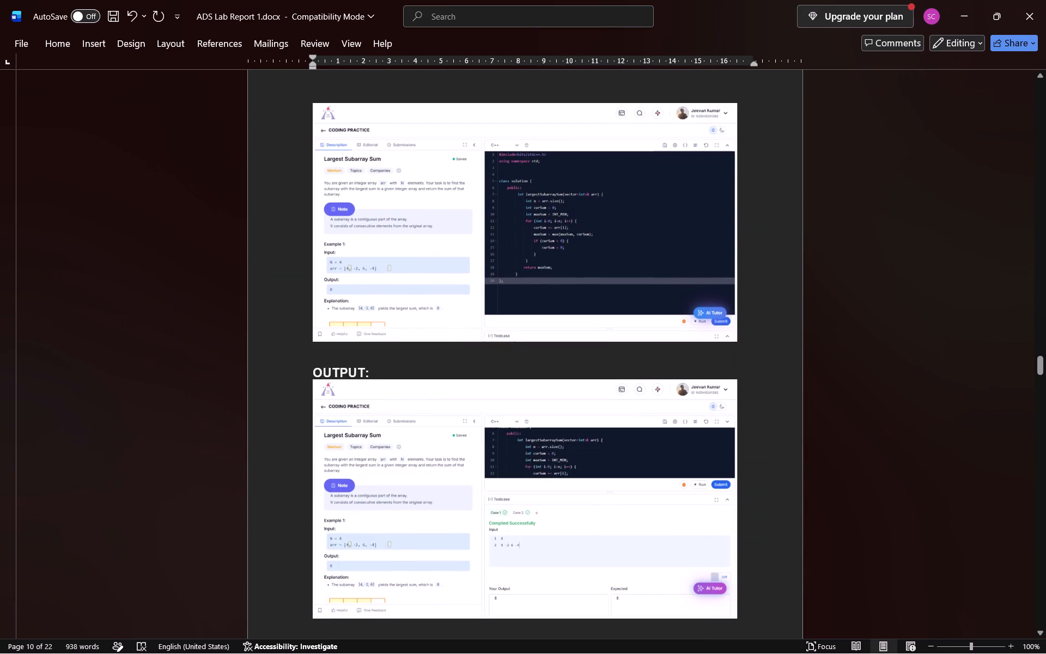
{"action": "left_click", "coordinate": [508, 256]}
{"action": "right_click", "coordinate": [597, 213]}
{"action": "left_click", "coordinate": [630, 188]}
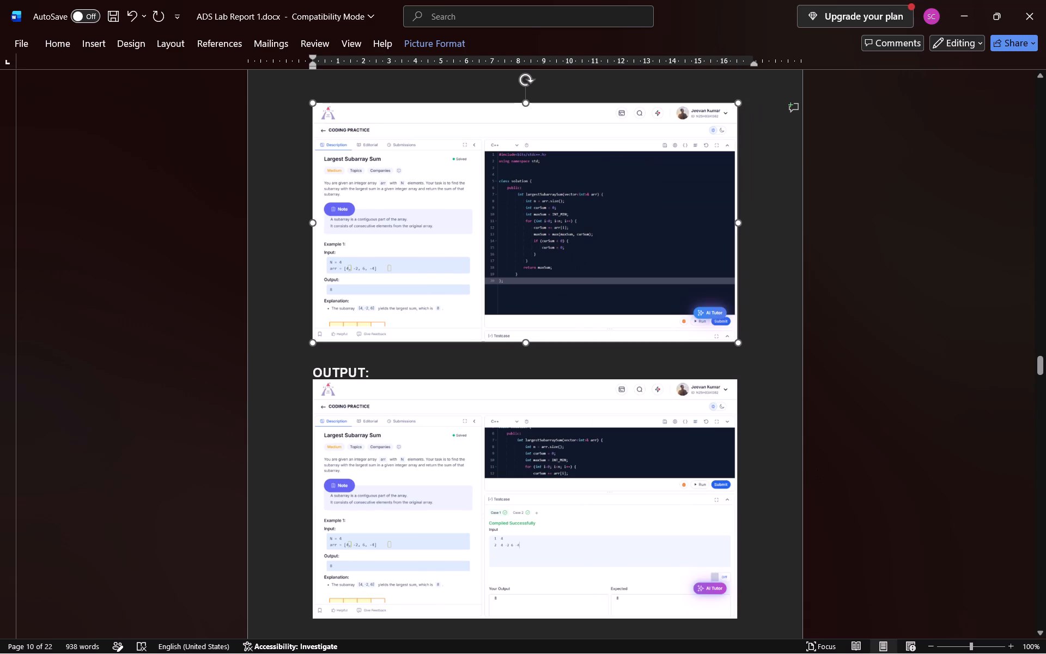
{"action": "left_click_drag", "start_coordinate": [735, 104], "coordinate": [739, 114]}
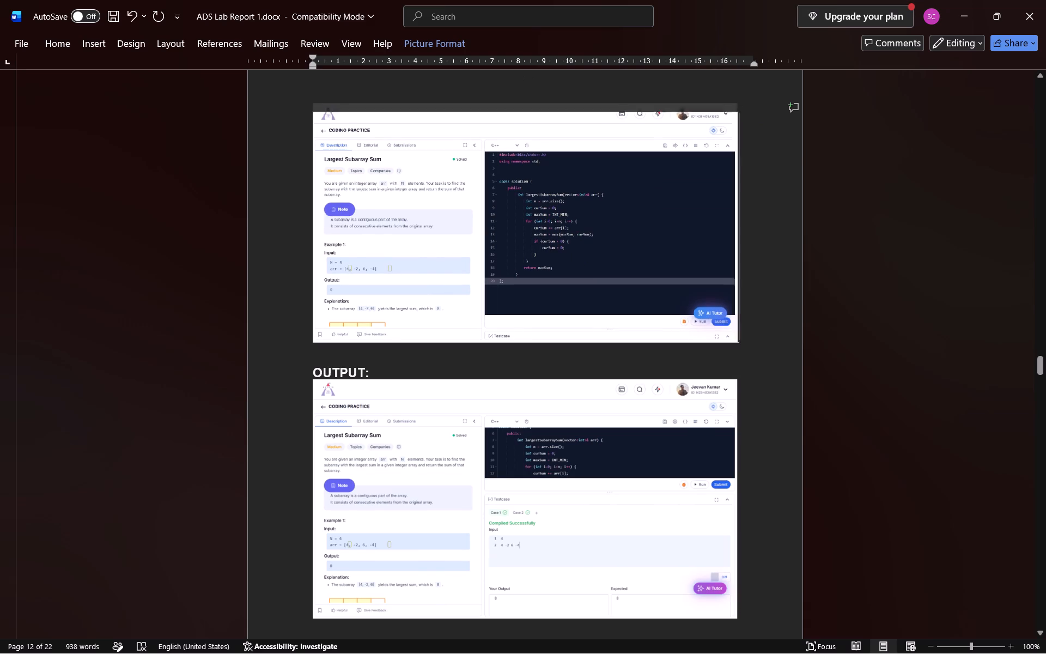
{"action": "left_click_drag", "start_coordinate": [739, 114], "coordinate": [734, 126]}
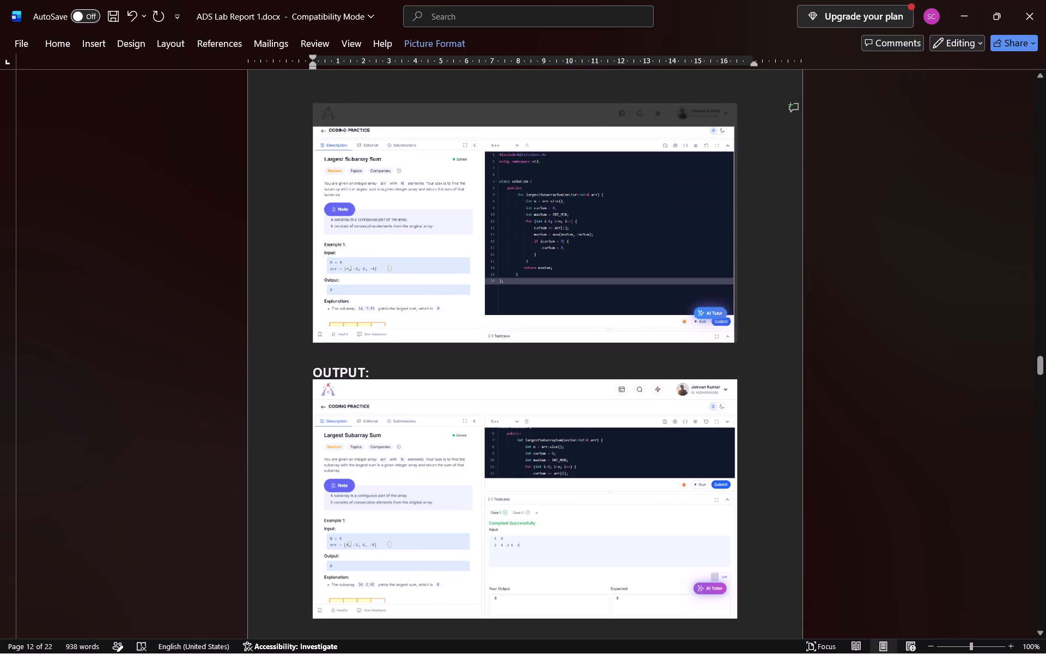
{"action": "left_click_drag", "start_coordinate": [734, 126], "coordinate": [737, 120]}
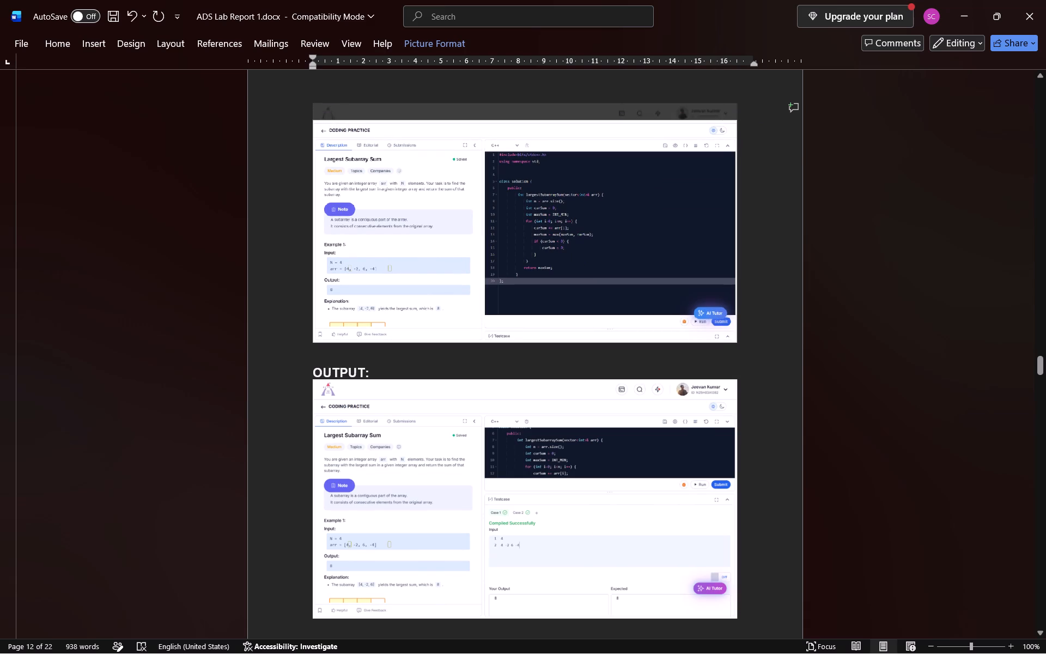
{"action": "left_click_drag", "start_coordinate": [737, 120], "coordinate": [737, 121]}
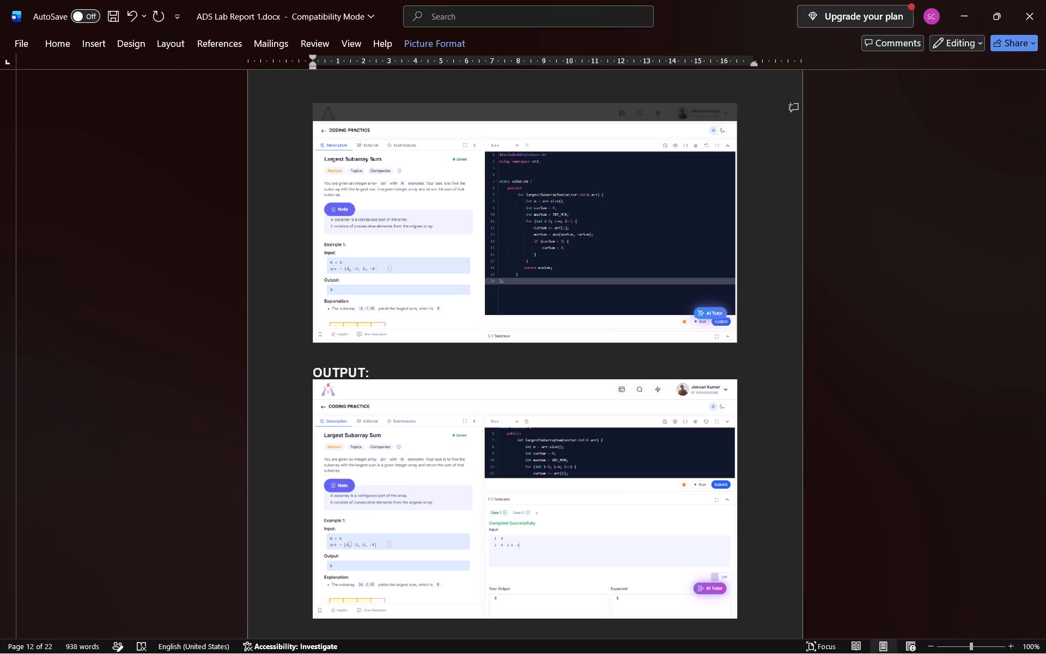
{"action": "left_click_drag", "start_coordinate": [737, 121], "coordinate": [737, 124]}
{"action": "left_click", "coordinate": [784, 211]}
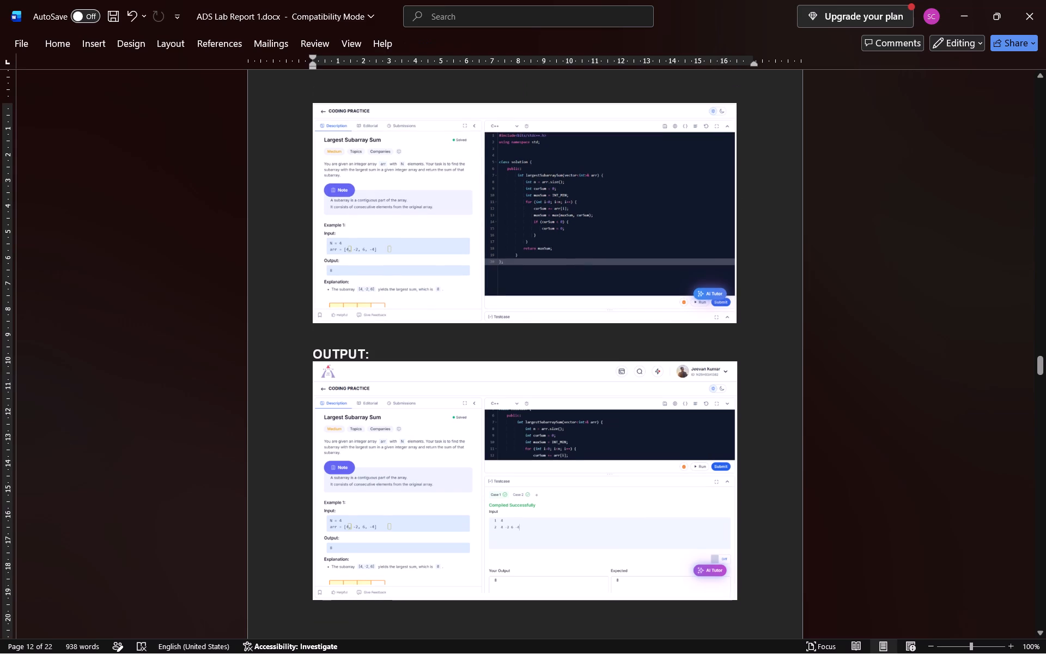
Insert a blank line between the OUTPUT heading and the Largest Subarray Sum output screenshot.
{"action": "scroll", "coordinate": [590, 357], "scroll_direction": "down", "scroll_amount": 1}
{"action": "right_click", "coordinate": [584, 356]}
{"action": "left_click", "coordinate": [437, 236]}
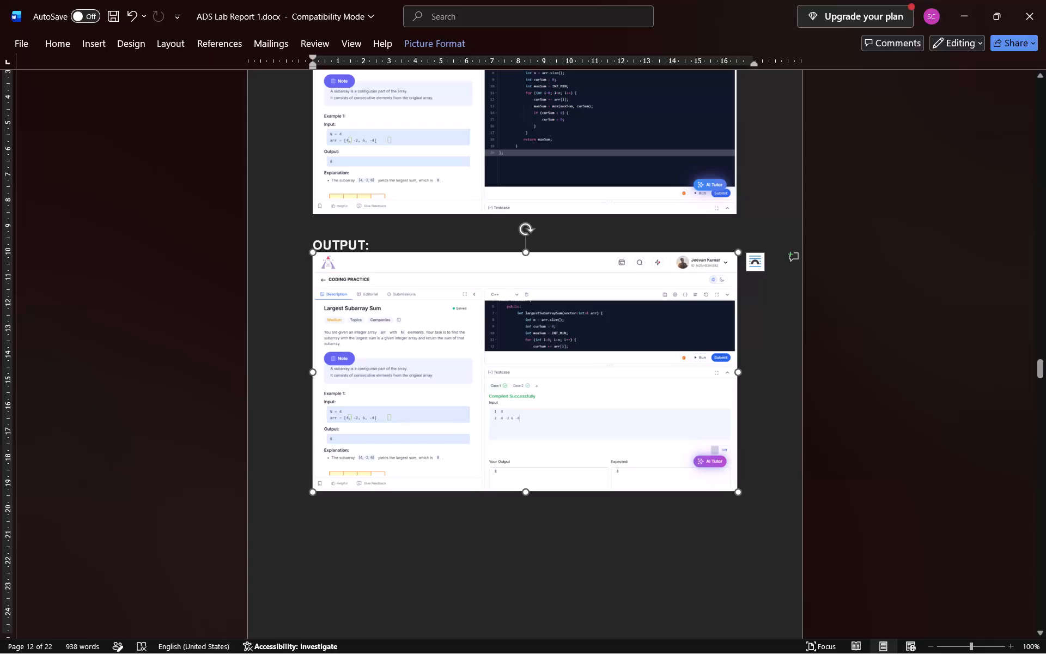
{"action": "left_click", "coordinate": [439, 240]}
{"action": "key", "text": "Return"}
Crop the top bar with the logo and account name off the Largest Subarray Sum output screenshot.
{"action": "right_click", "coordinate": [489, 370]}
{"action": "left_click", "coordinate": [534, 225]}
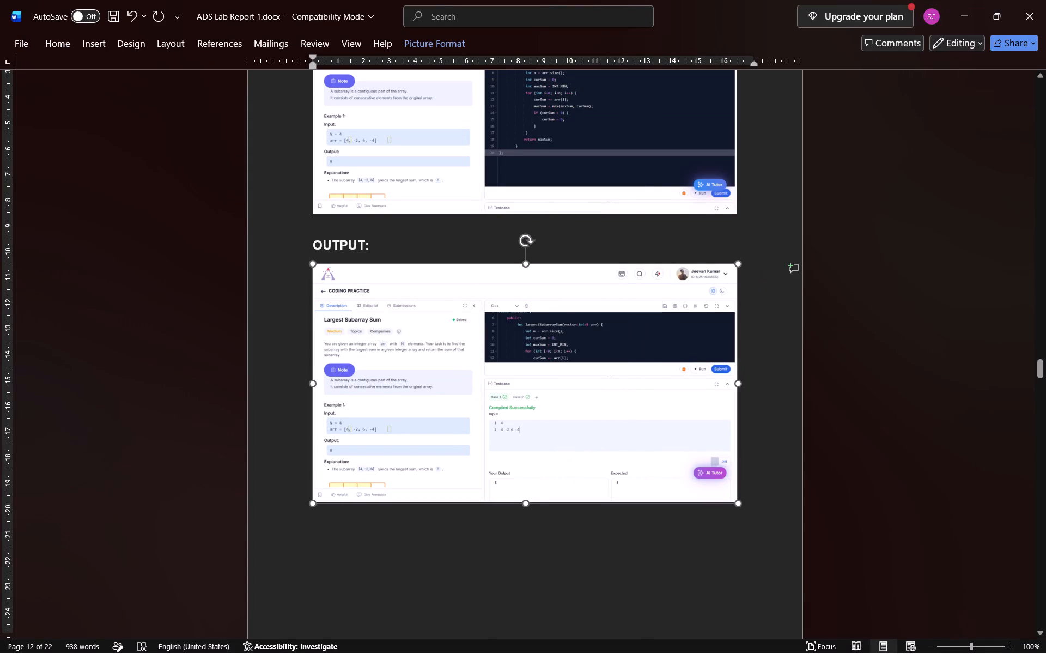
{"action": "left_click_drag", "start_coordinate": [734, 265], "coordinate": [734, 284]}
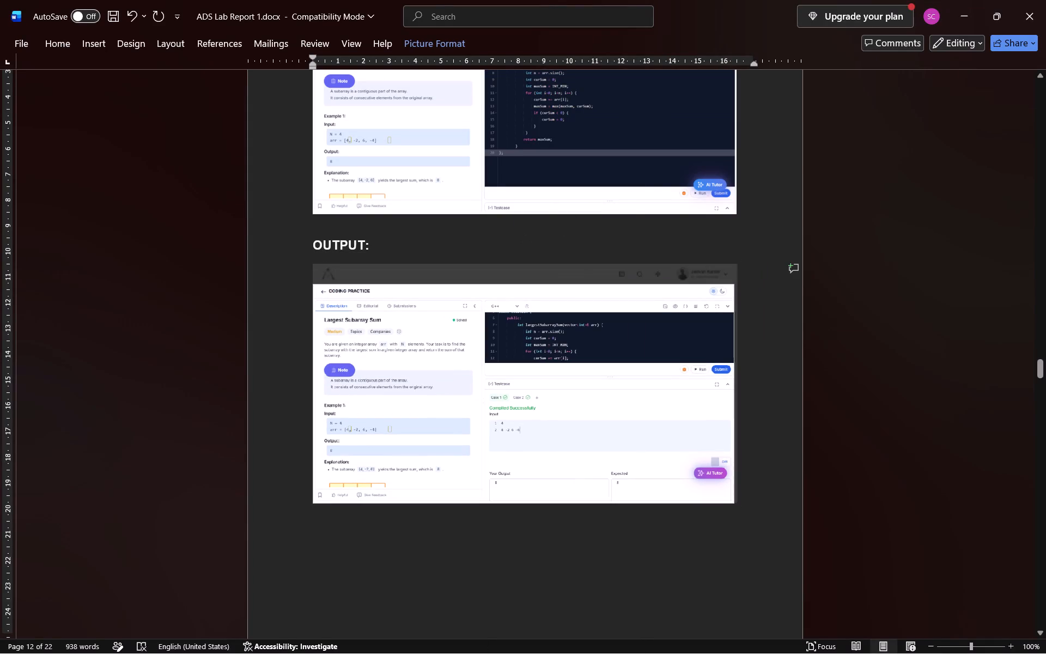
{"action": "left_click_drag", "start_coordinate": [734, 284], "coordinate": [740, 285]}
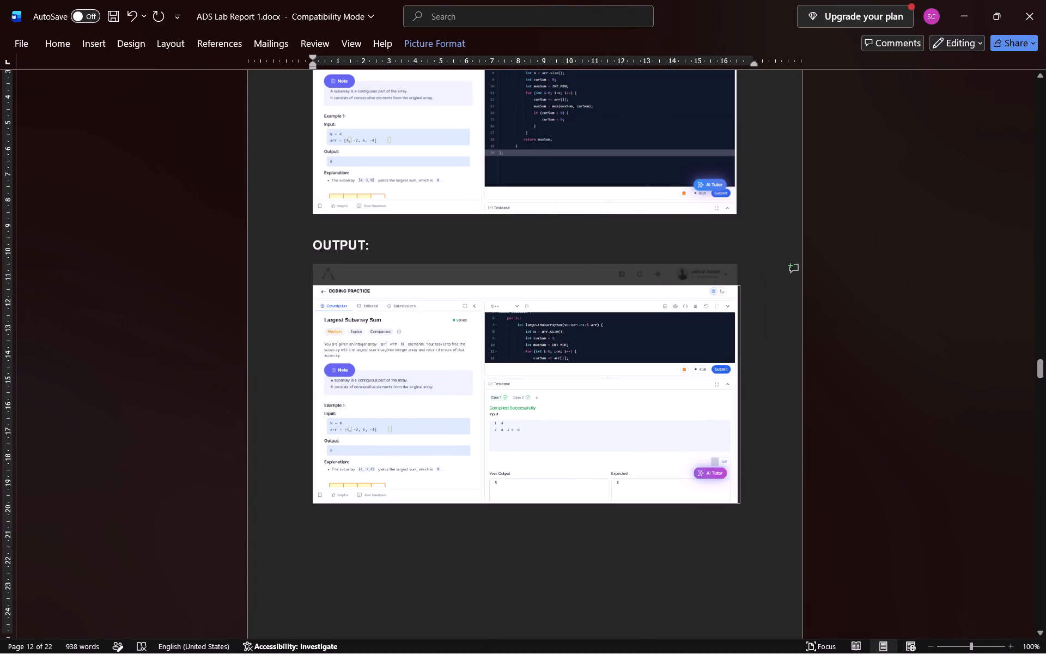
{"action": "left_click_drag", "start_coordinate": [740, 285], "coordinate": [737, 284]}
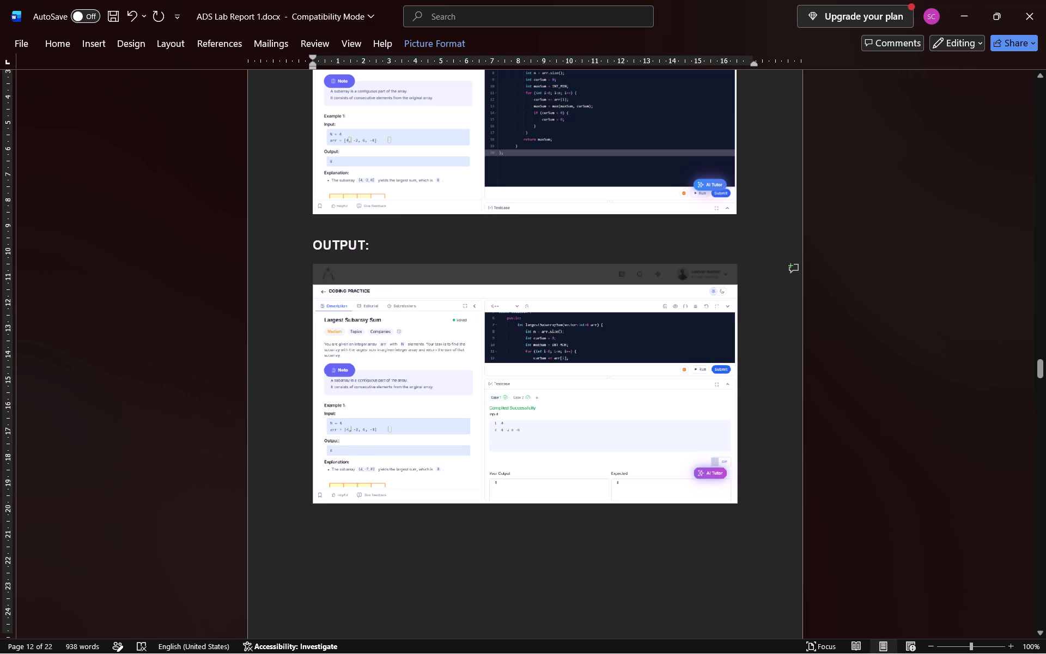
{"action": "left_click_drag", "start_coordinate": [737, 284], "coordinate": [737, 283]}
{"action": "left_click_drag", "start_coordinate": [763, 349], "coordinate": [757, 351]}
Crop the top bar with the logo and account name off the Two Sum code screenshot.
{"action": "scroll", "coordinate": [524, 452], "scroll_direction": "down", "scroll_amount": 7}
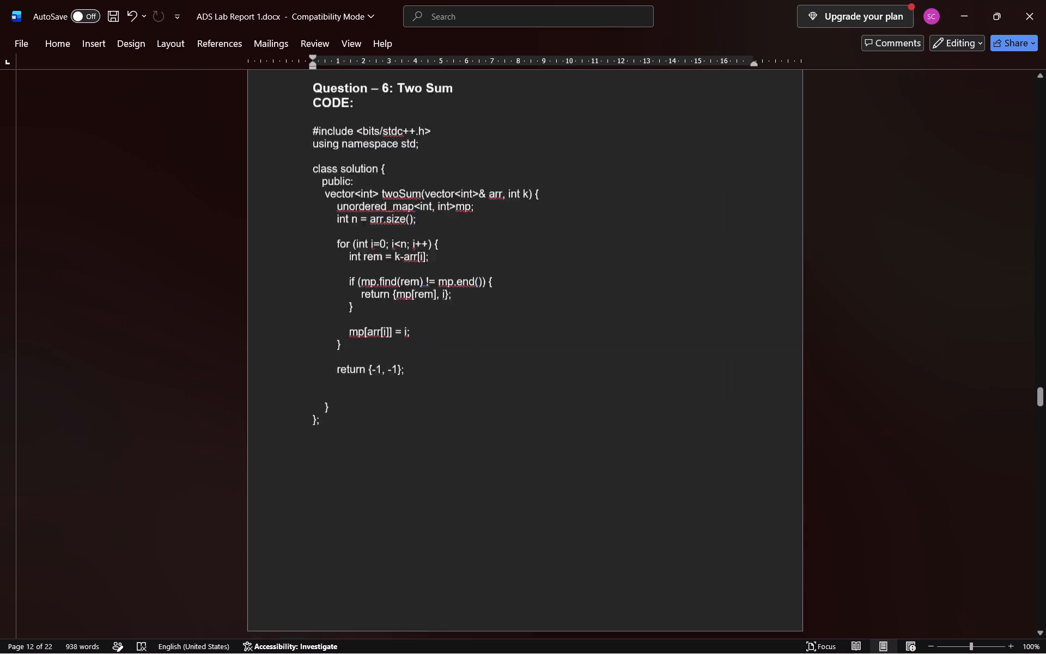
{"action": "scroll", "coordinate": [500, 427], "scroll_direction": "down", "scroll_amount": 8}
{"action": "scroll", "coordinate": [524, 372], "scroll_direction": "up", "scroll_amount": 4}
{"action": "left_click", "coordinate": [567, 362]}
{"action": "right_click", "coordinate": [624, 308]}
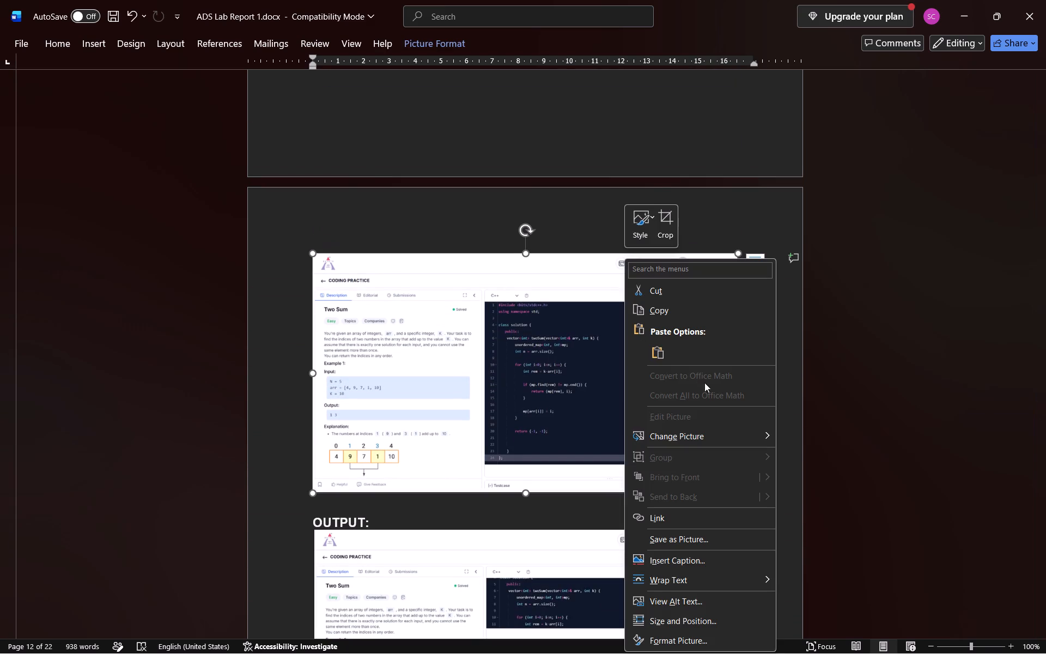
{"action": "left_click", "coordinate": [670, 213]}
{"action": "left_click_drag", "start_coordinate": [736, 256], "coordinate": [734, 265]}
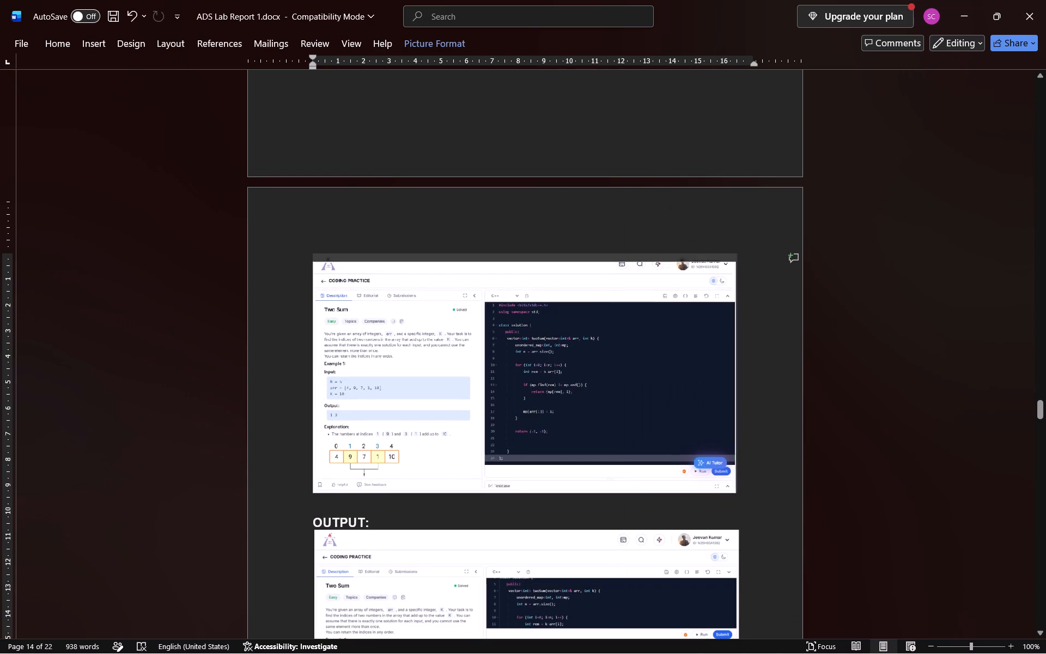
{"action": "left_click_drag", "start_coordinate": [734, 265], "coordinate": [736, 275]}
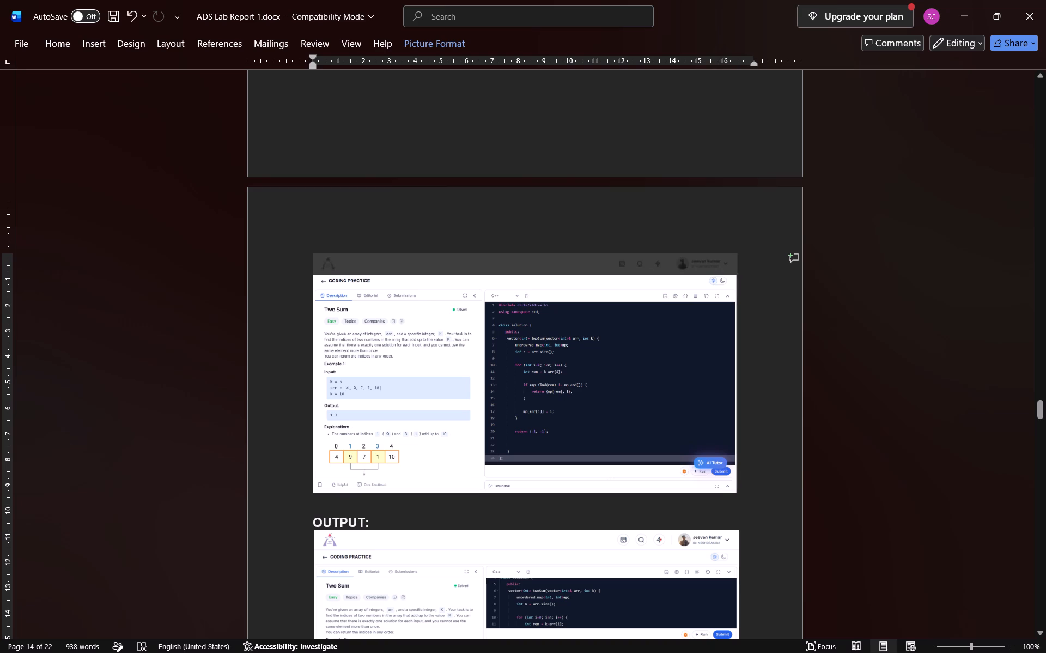
{"action": "left_click_drag", "start_coordinate": [736, 275], "coordinate": [735, 272]}
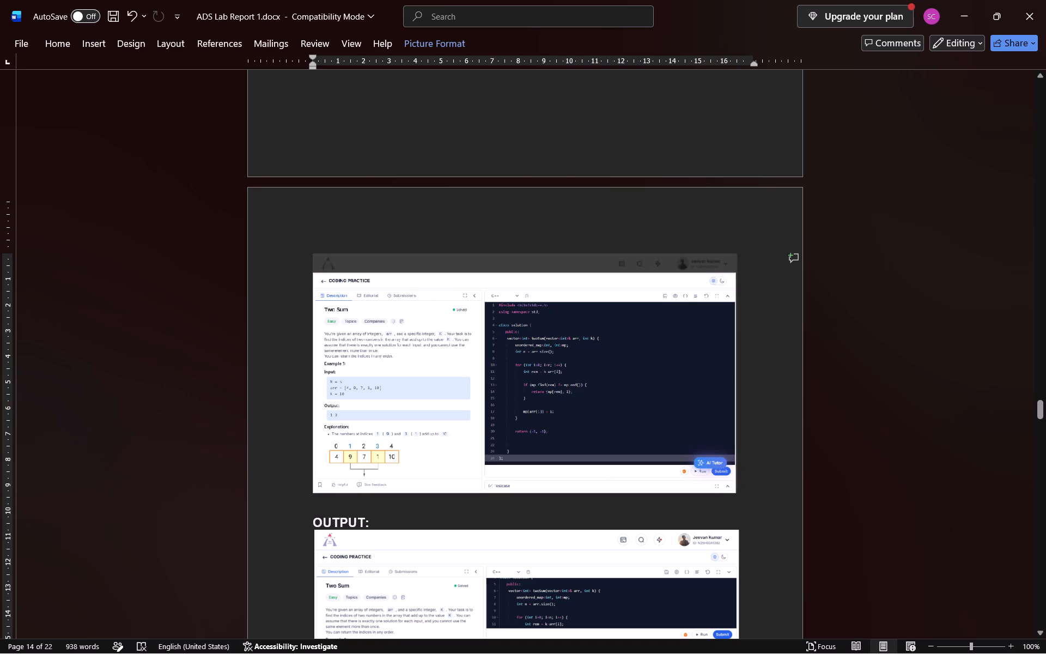
{"action": "left_click_drag", "start_coordinate": [735, 272], "coordinate": [737, 275]}
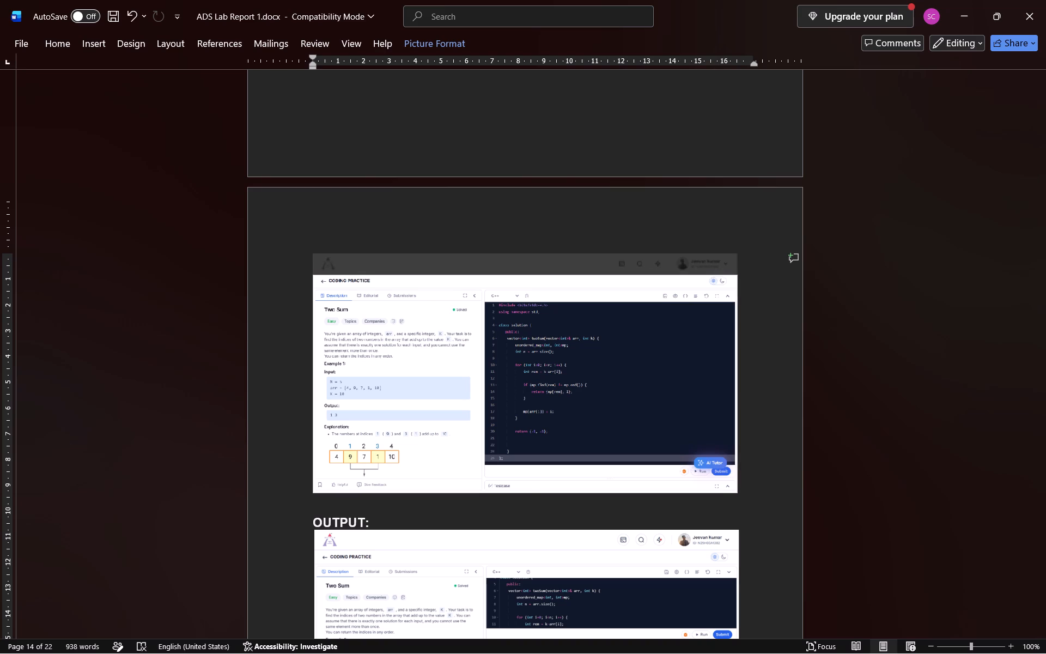
{"action": "left_click_drag", "start_coordinate": [737, 275], "coordinate": [737, 273]}
{"action": "left_click", "coordinate": [771, 329]}
Crop the top bar with the logo and account name off the Two Sum output screenshot.
{"action": "scroll", "coordinate": [660, 485], "scroll_direction": "down", "scroll_amount": 3}
{"action": "left_click", "coordinate": [548, 353]}
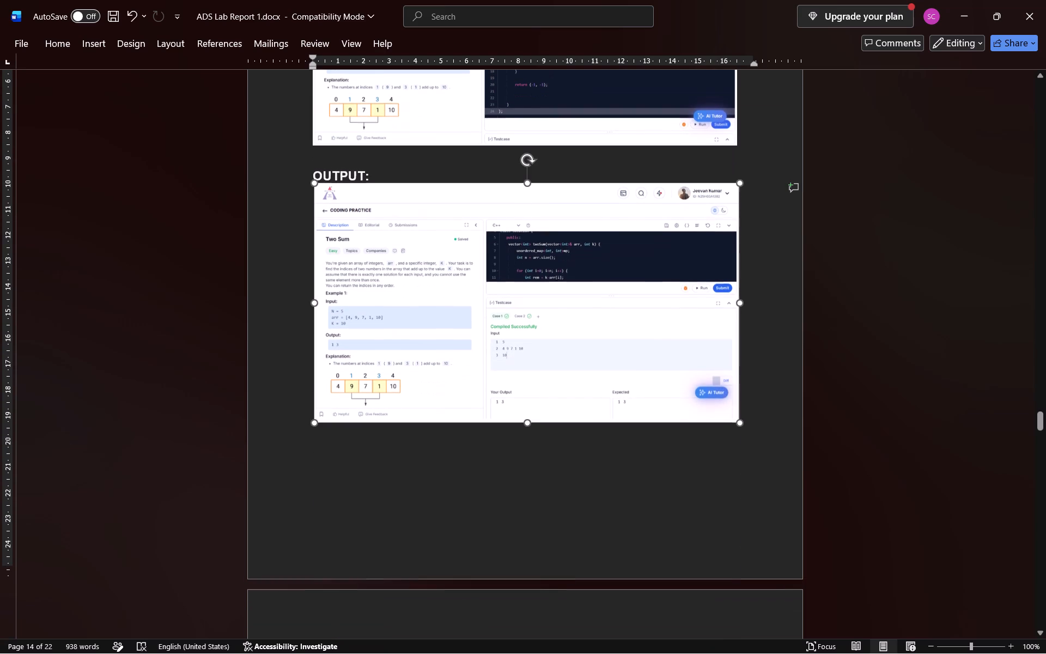
{"action": "right_click", "coordinate": [557, 301]}
{"action": "left_click", "coordinate": [591, 215]}
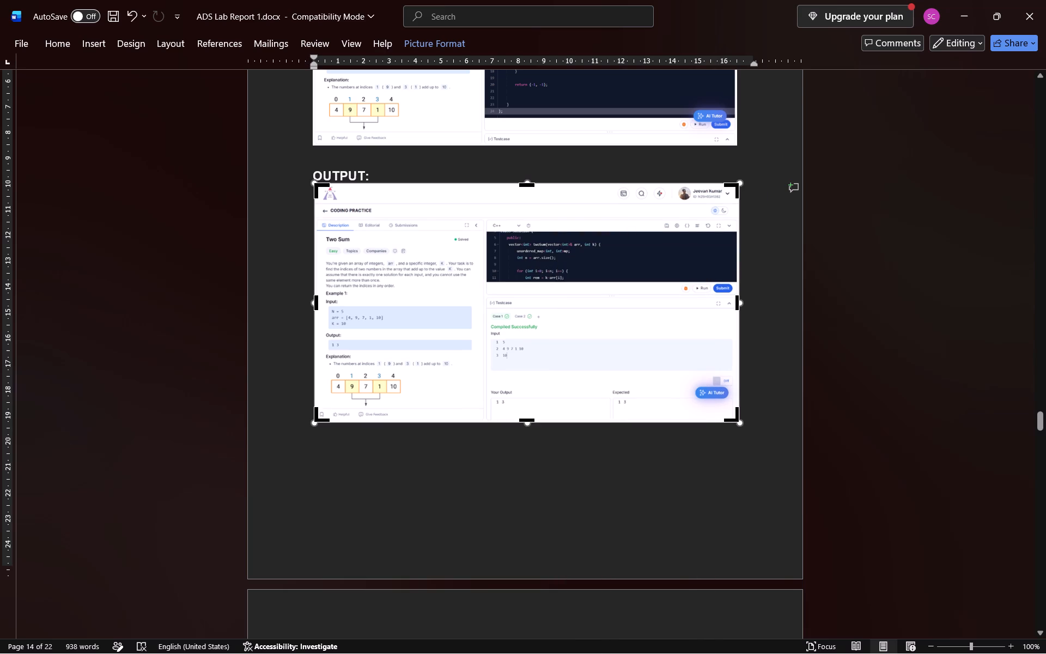
{"action": "left_click_drag", "start_coordinate": [735, 185], "coordinate": [737, 203]}
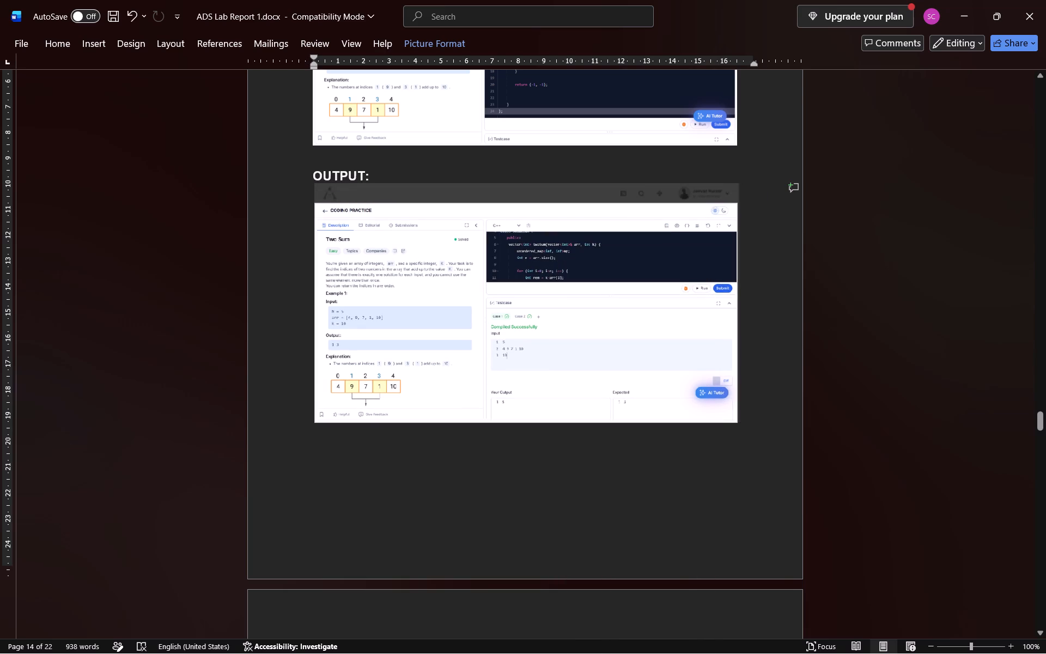
{"action": "left_click_drag", "start_coordinate": [737, 203], "coordinate": [738, 203]}
{"action": "left_click", "coordinate": [760, 272]}
Insert a blank line between the OUTPUT heading and the Two Sum output screenshot.
{"action": "scroll", "coordinate": [560, 478], "scroll_direction": "down", "scroll_amount": 4}
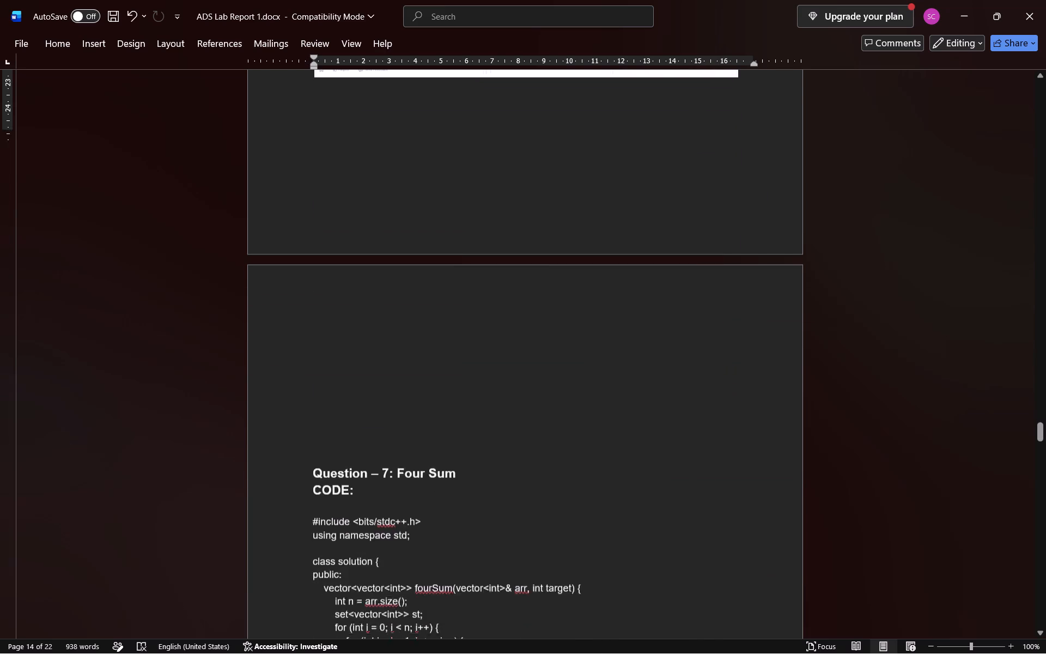
{"action": "scroll", "coordinate": [539, 457], "scroll_direction": "up", "scroll_amount": 3}
{"action": "scroll", "coordinate": [452, 238], "scroll_direction": "up", "scroll_amount": 2}
{"action": "left_click", "coordinate": [430, 287]}
{"action": "key", "text": "Return"}
Crop the top bar with the logo and account name off the Four Sum code screenshot.
{"action": "scroll", "coordinate": [492, 442], "scroll_direction": "down", "scroll_amount": 2}
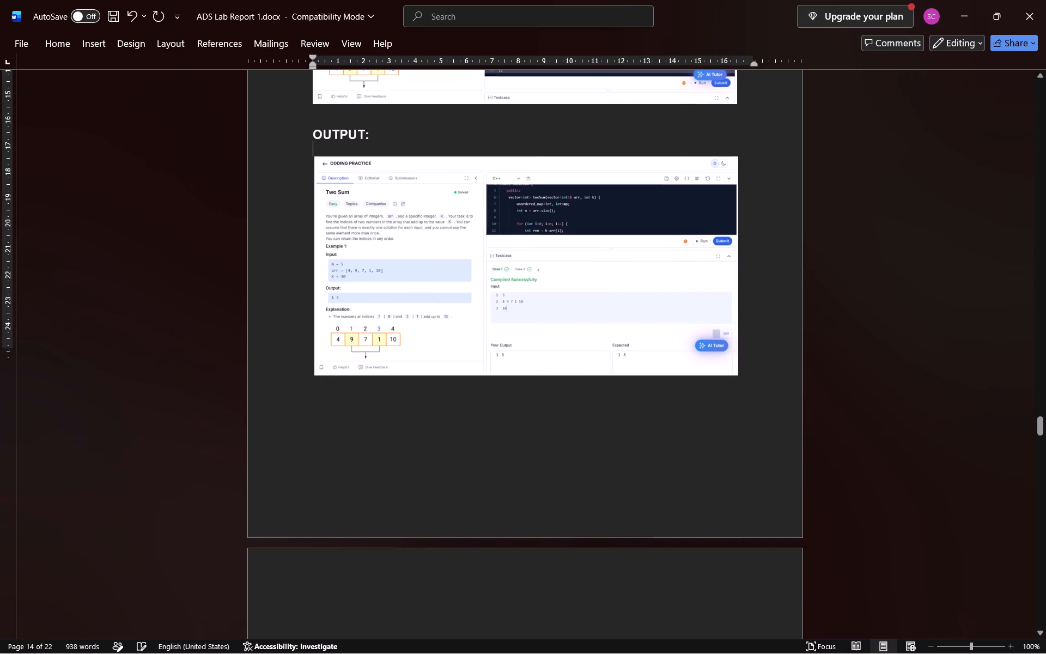
{"action": "scroll", "coordinate": [492, 442], "scroll_direction": "down", "scroll_amount": 11}
{"action": "left_click", "coordinate": [499, 272]}
{"action": "scroll", "coordinate": [519, 262], "scroll_direction": "up", "scroll_amount": 1}
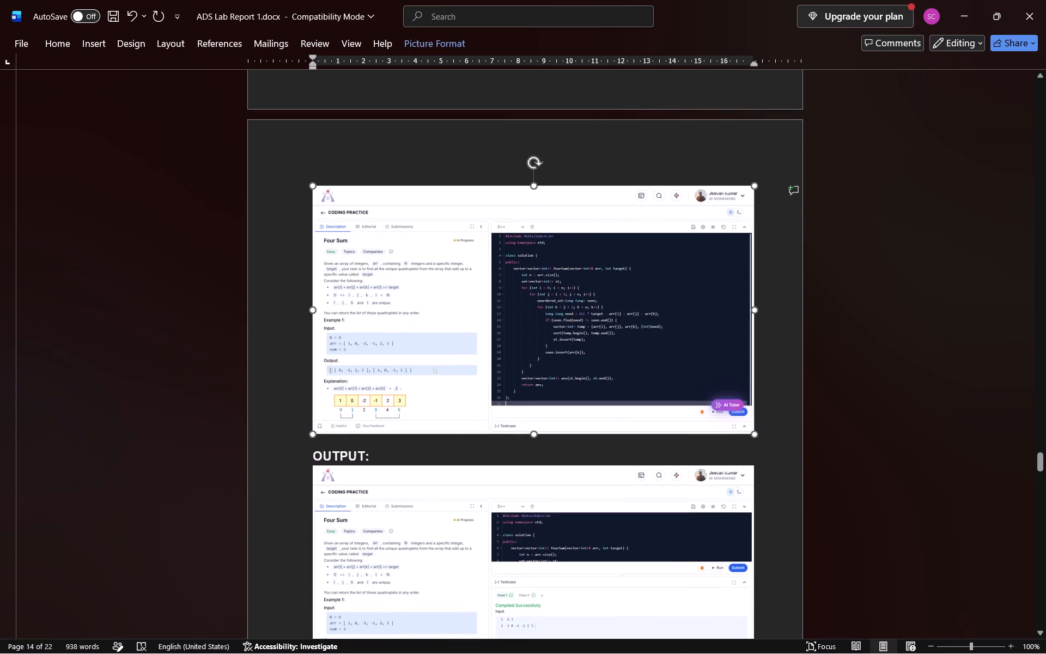
{"action": "right_click", "coordinate": [530, 355]}
{"action": "left_click", "coordinate": [571, 209]}
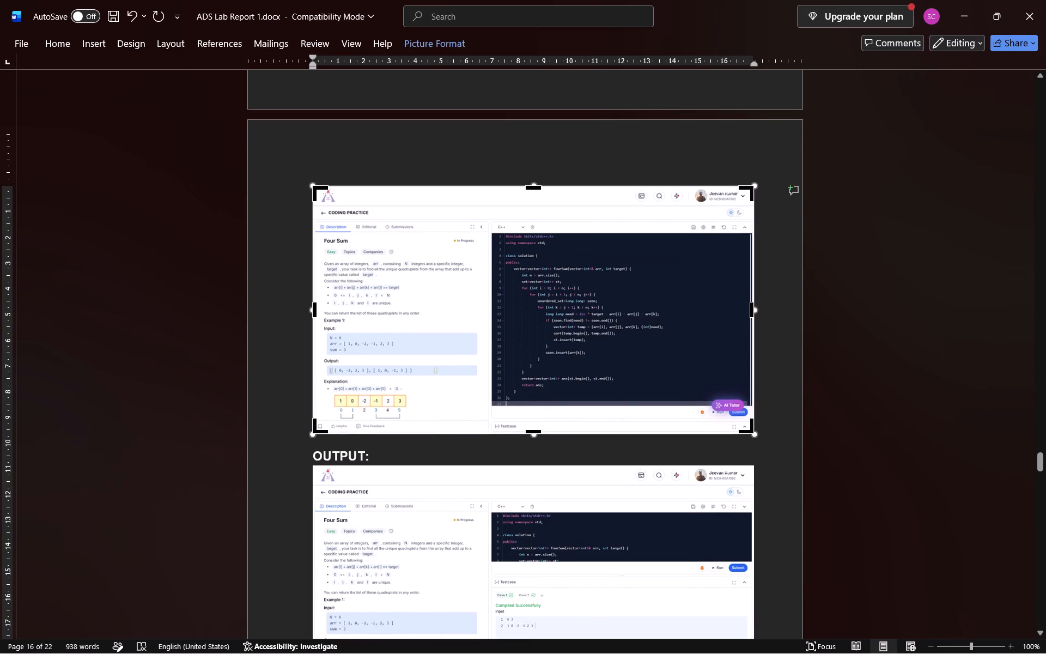
{"action": "left_click_drag", "start_coordinate": [750, 186], "coordinate": [754, 205]}
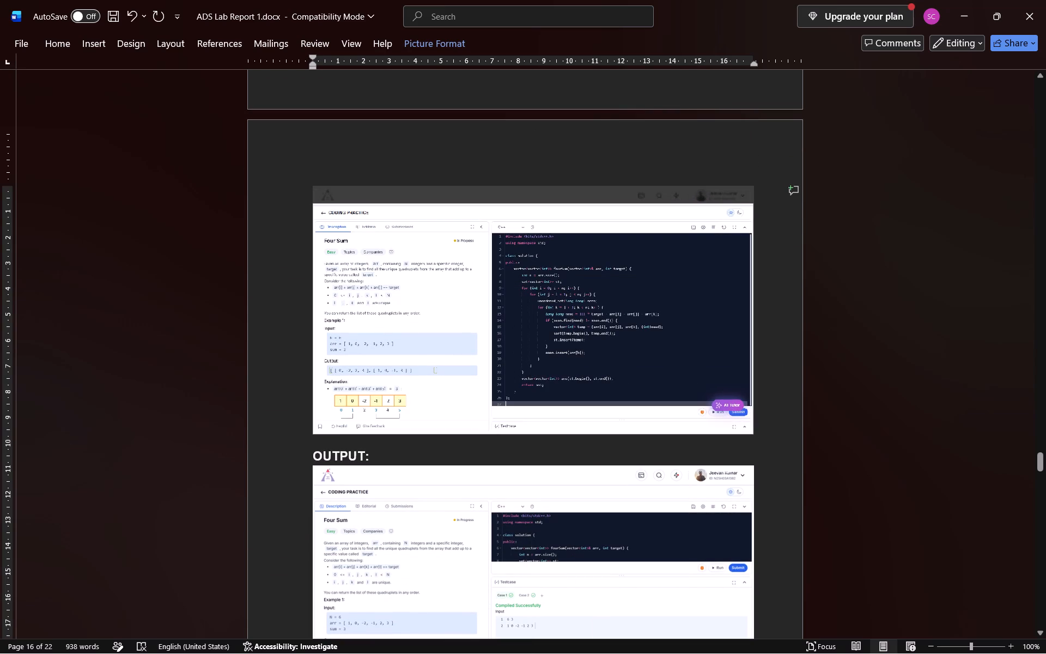
{"action": "left_click_drag", "start_coordinate": [754, 205], "coordinate": [754, 205]}
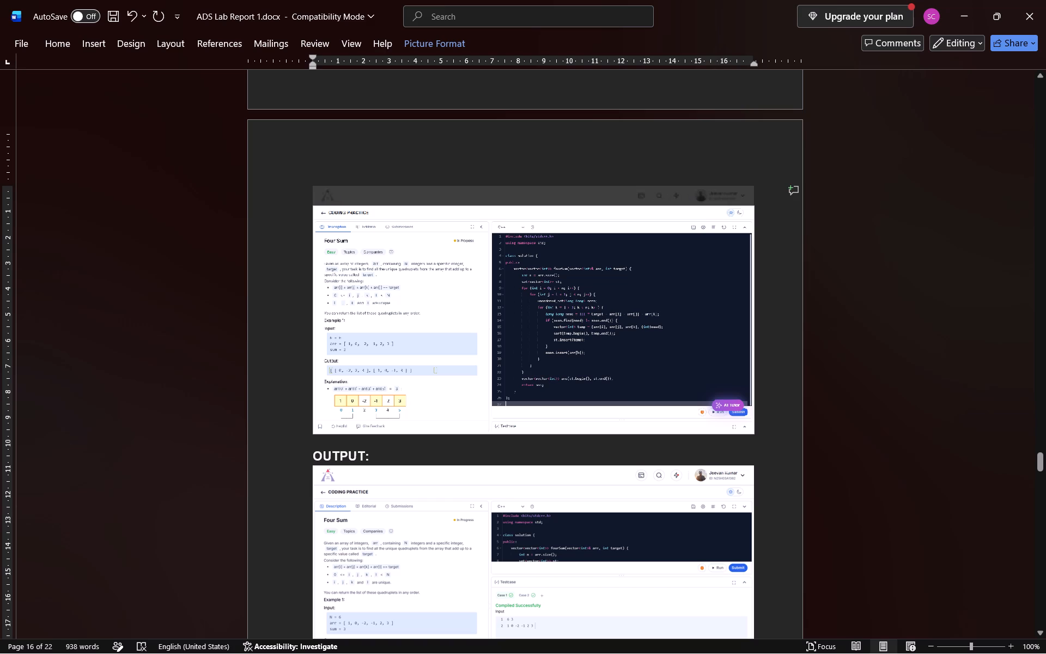
{"action": "left_click_drag", "start_coordinate": [754, 205], "coordinate": [754, 203]}
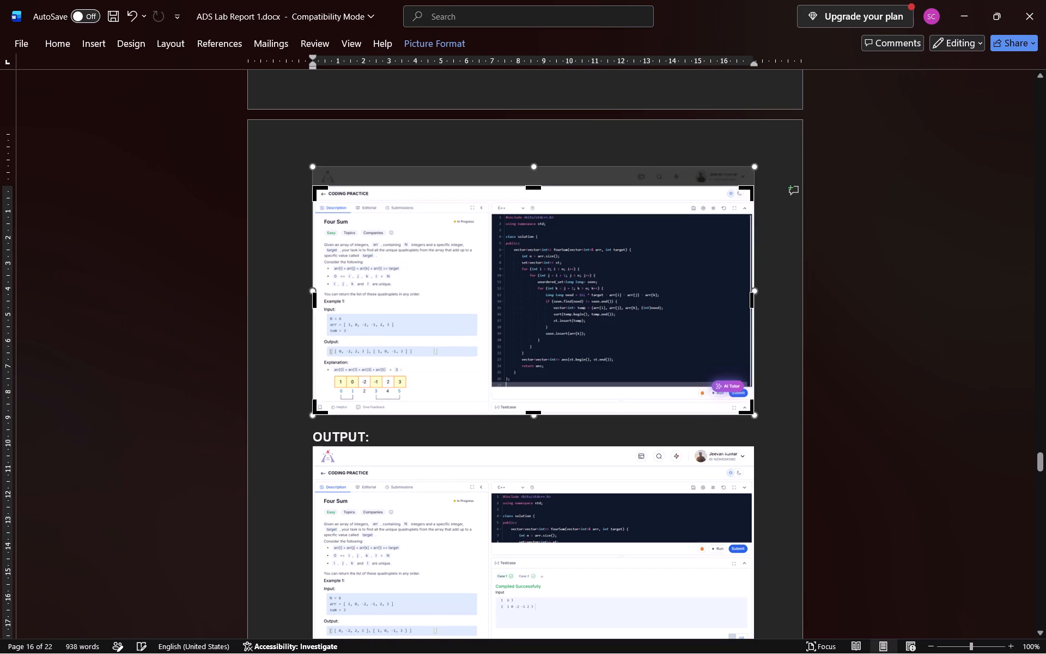
{"action": "left_click", "coordinate": [790, 262]}
Crop the top bar with the logo and account name off the Four Sum output screenshot.
{"action": "scroll", "coordinate": [677, 440], "scroll_direction": "down", "scroll_amount": 1}
{"action": "left_click", "coordinate": [513, 427]}
{"action": "right_click", "coordinate": [513, 427]}
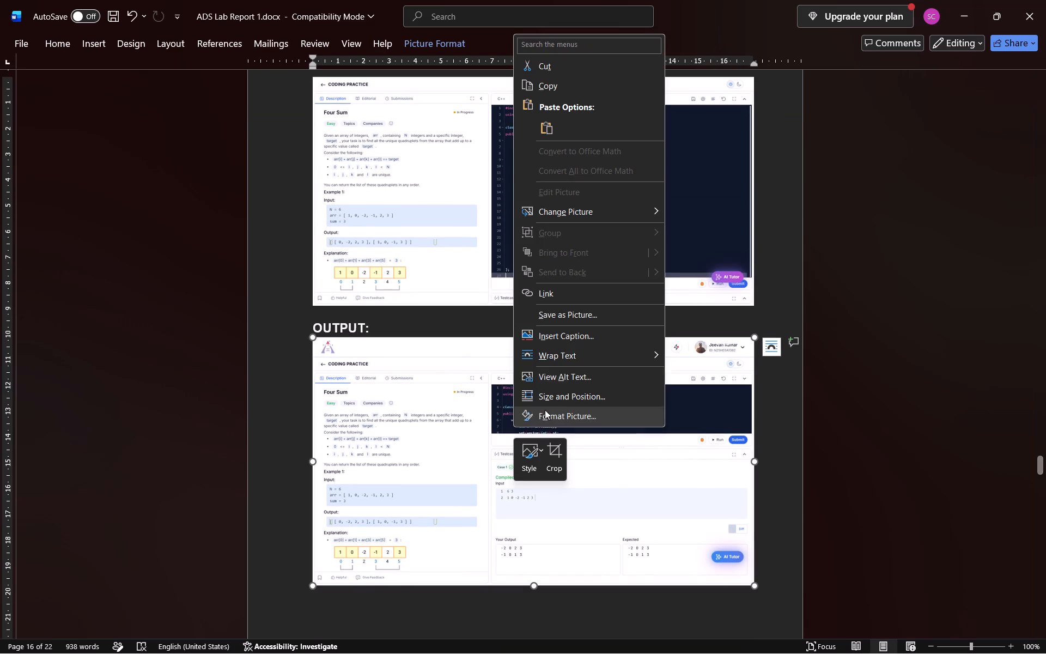
{"action": "left_click", "coordinate": [556, 457]}
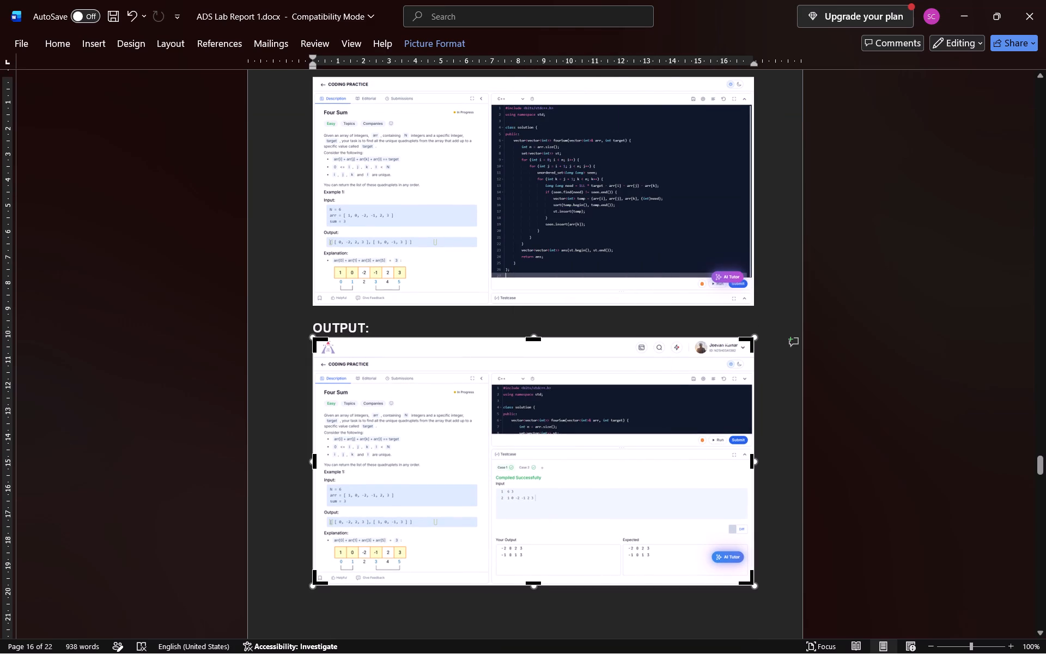
{"action": "left_click_drag", "start_coordinate": [748, 341], "coordinate": [753, 360]}
{"action": "left_click", "coordinate": [783, 439]}
Crop the top bar with the logo and account name off the Count Subarrays with Target Sum code screenshot.
{"action": "scroll", "coordinate": [624, 547], "scroll_direction": "down", "scroll_amount": 6}
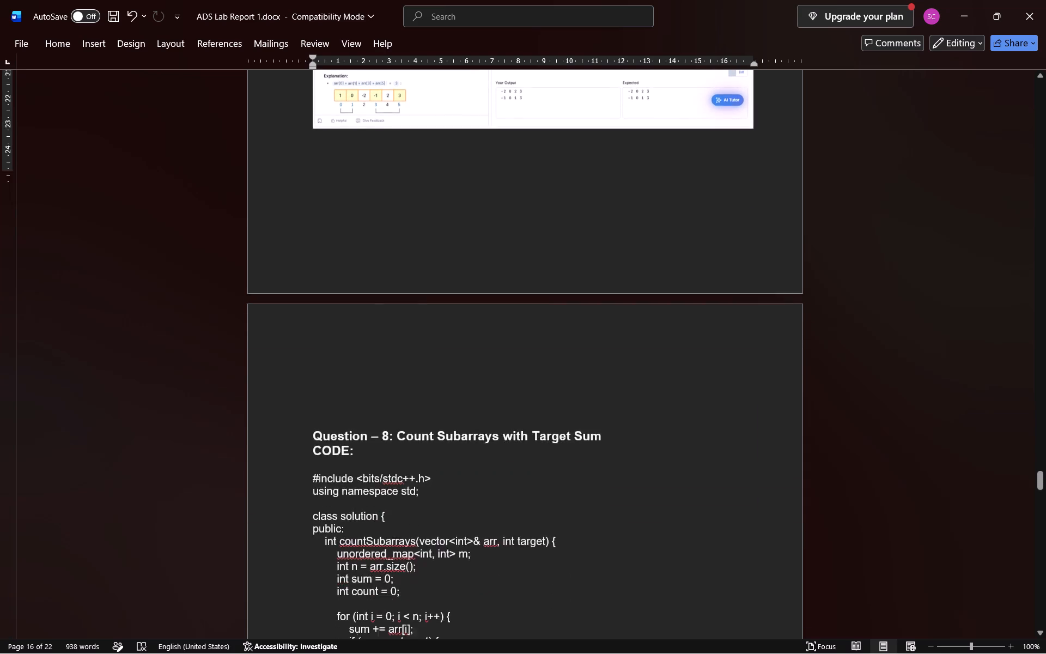
{"action": "scroll", "coordinate": [615, 505], "scroll_direction": "down", "scroll_amount": 8}
{"action": "scroll", "coordinate": [604, 471], "scroll_direction": "up", "scroll_amount": 3}
{"action": "left_click", "coordinate": [613, 426]}
{"action": "right_click", "coordinate": [609, 440]}
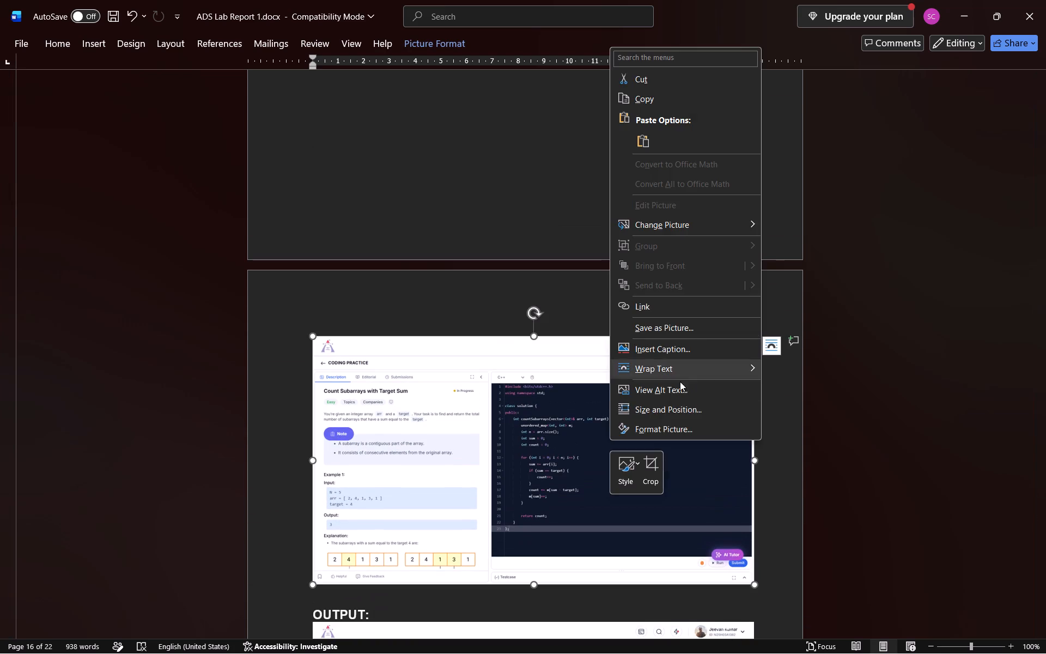
{"action": "left_click", "coordinate": [654, 480]}
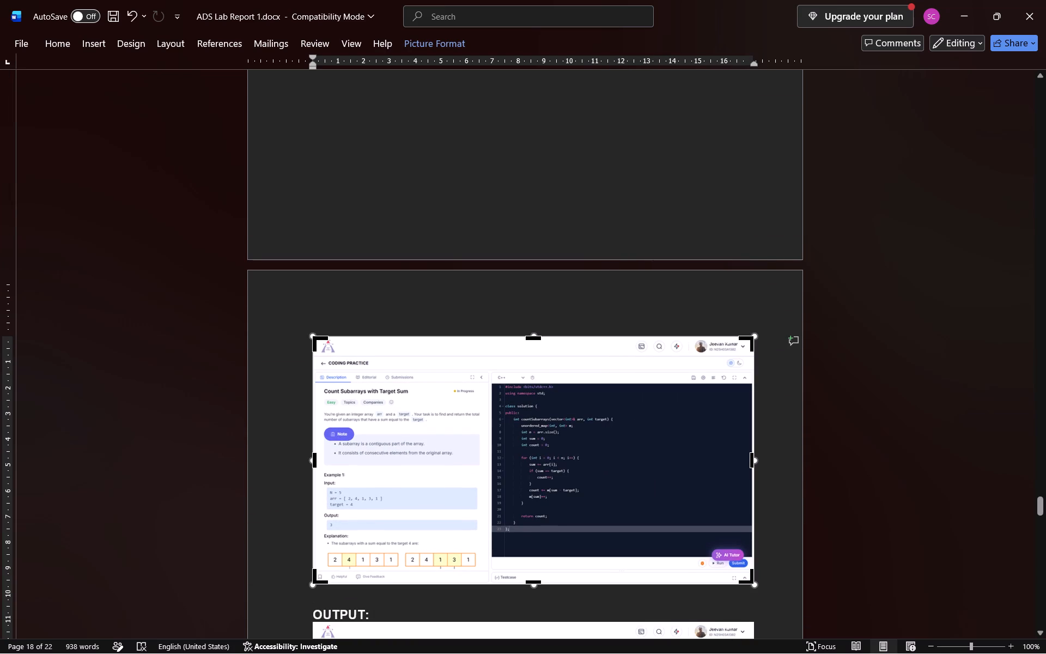
{"action": "left_click_drag", "start_coordinate": [749, 340], "coordinate": [754, 358]}
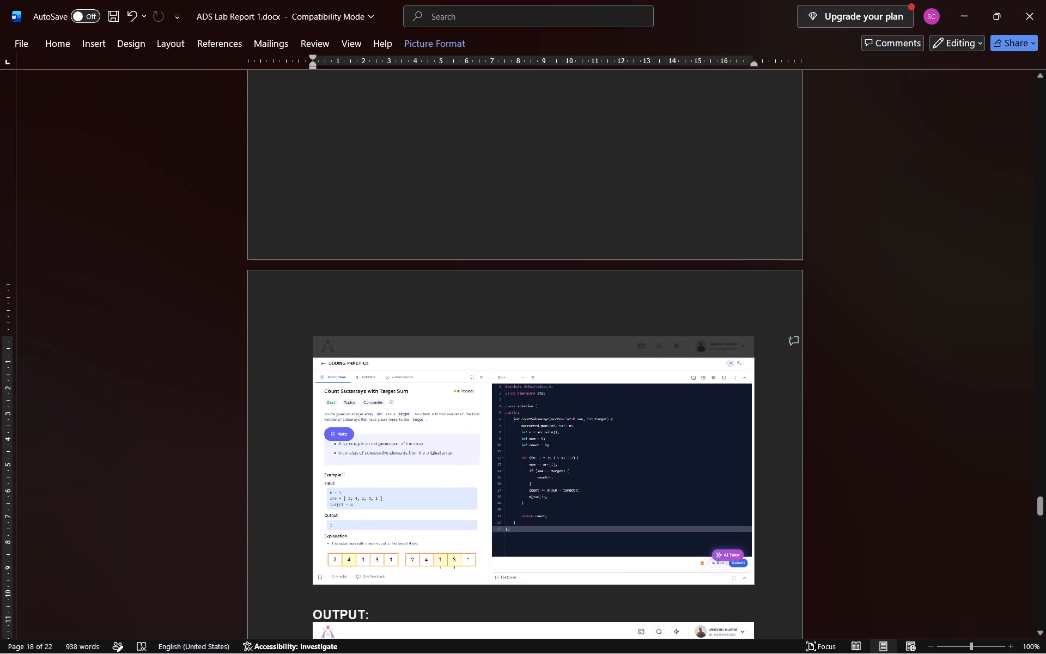
{"action": "left_click_drag", "start_coordinate": [754, 358], "coordinate": [755, 354]}
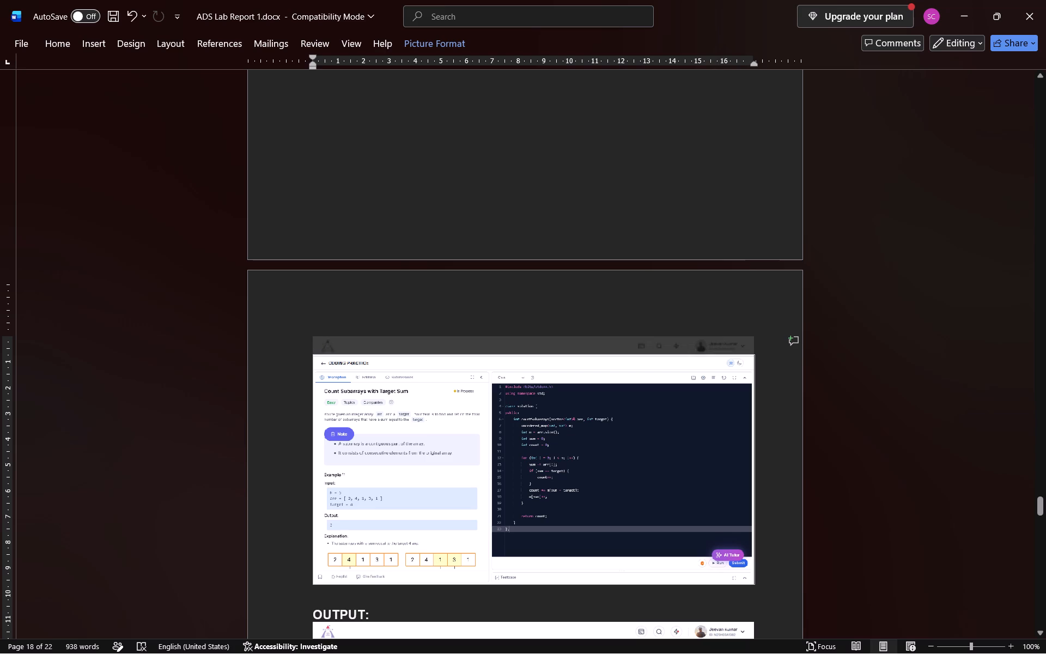
{"action": "left_click_drag", "start_coordinate": [755, 354], "coordinate": [754, 356]}
{"action": "left_click", "coordinate": [792, 436]}
Crop the top bar with the logo and account name off the Count Subarrays with Target Sum output screenshot.
{"action": "scroll", "coordinate": [692, 497], "scroll_direction": "down", "scroll_amount": 1}
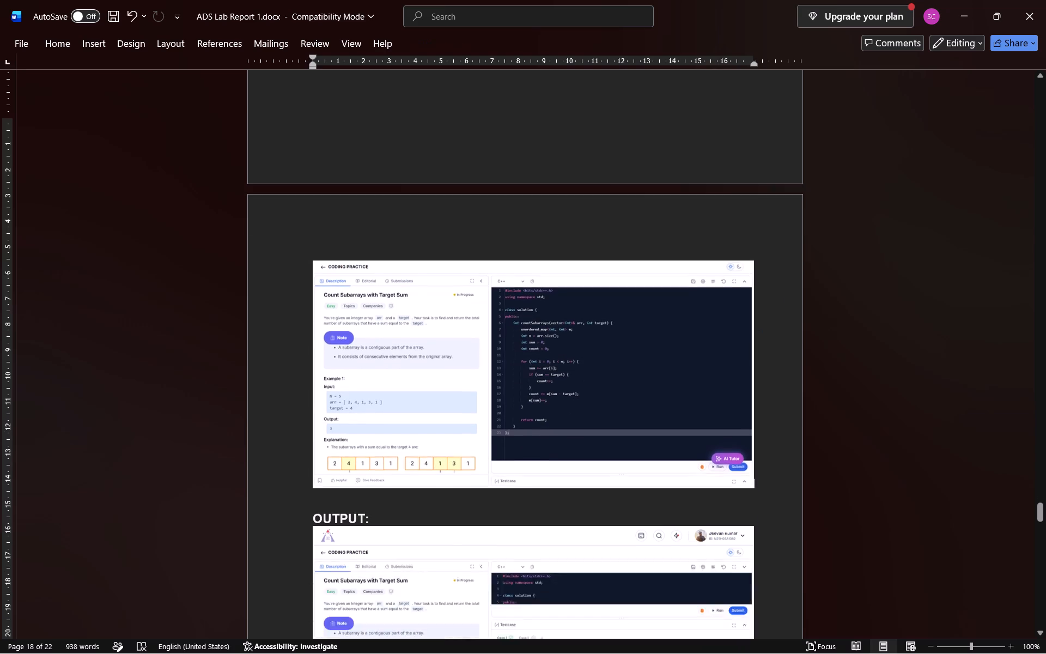
{"action": "scroll", "coordinate": [688, 499], "scroll_direction": "down", "scroll_amount": 2}
{"action": "left_click", "coordinate": [509, 393]}
{"action": "right_click", "coordinate": [513, 389]}
{"action": "left_click", "coordinate": [558, 216]}
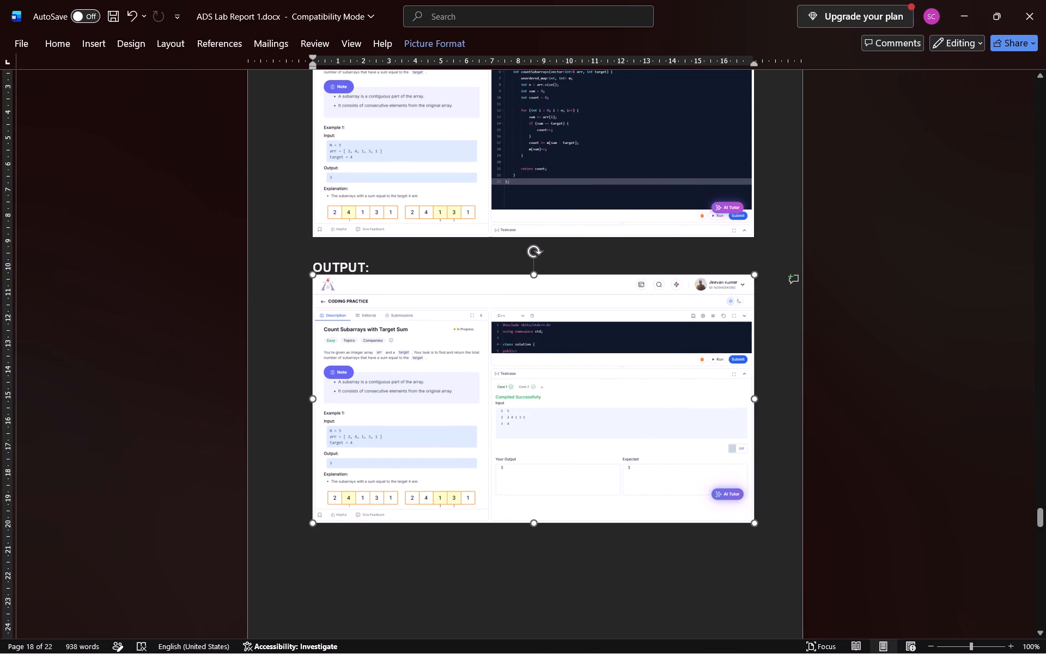
{"action": "left_click_drag", "start_coordinate": [752, 276], "coordinate": [752, 295]}
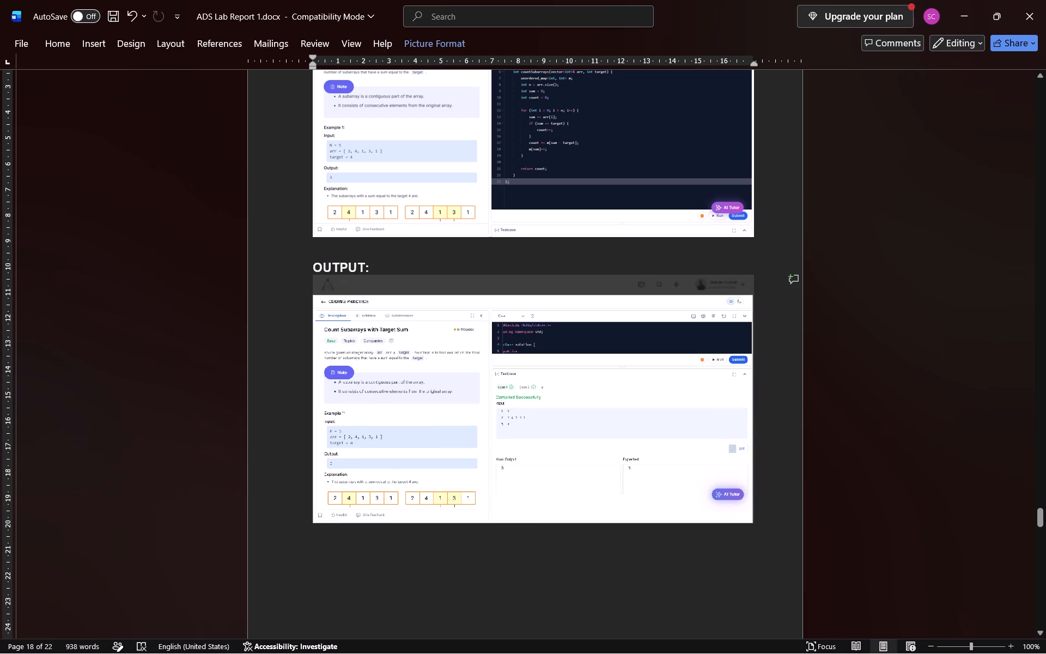
{"action": "left_click_drag", "start_coordinate": [752, 295], "coordinate": [753, 295]}
{"action": "left_click_drag", "start_coordinate": [753, 295], "coordinate": [756, 295]}
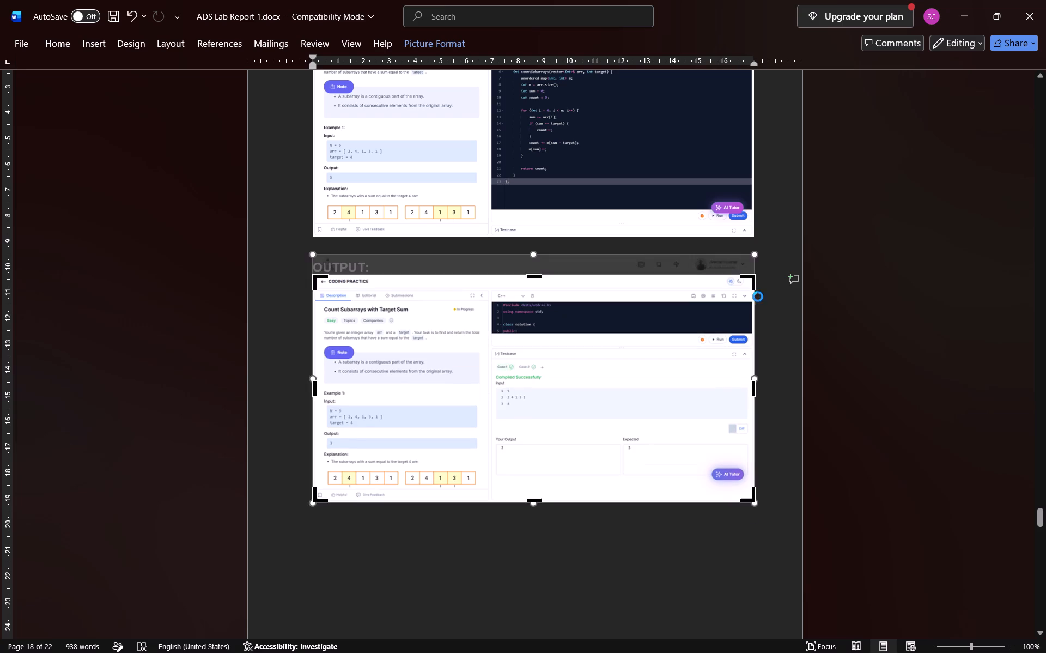
{"action": "left_click", "coordinate": [790, 370]}
Insert a blank line between the OUTPUT heading and the Count Subarrays with Target Sum output screenshot.
{"action": "left_click", "coordinate": [508, 264]}
{"action": "key", "text": "Return"}
Crop the top bar with the logo and account name off the Maximum Subarray Product code screenshot.
{"action": "scroll", "coordinate": [572, 385], "scroll_direction": "down", "scroll_amount": 2}
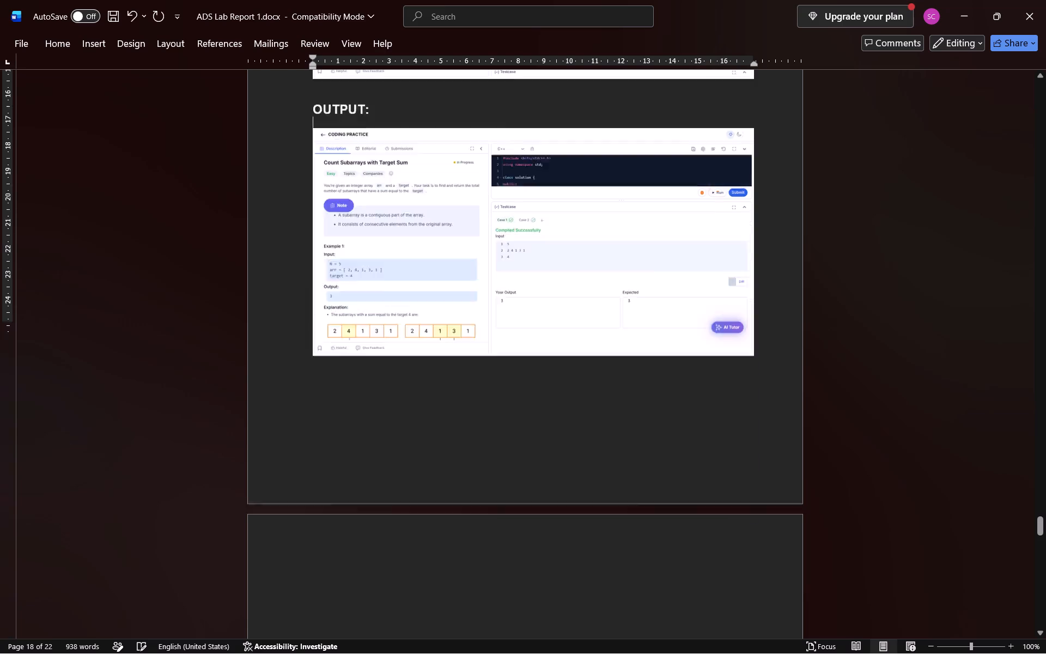
{"action": "scroll", "coordinate": [572, 389], "scroll_direction": "down", "scroll_amount": 10}
{"action": "scroll", "coordinate": [568, 377], "scroll_direction": "up", "scroll_amount": 1}
{"action": "left_click", "coordinate": [585, 371]}
{"action": "right_click", "coordinate": [619, 317]}
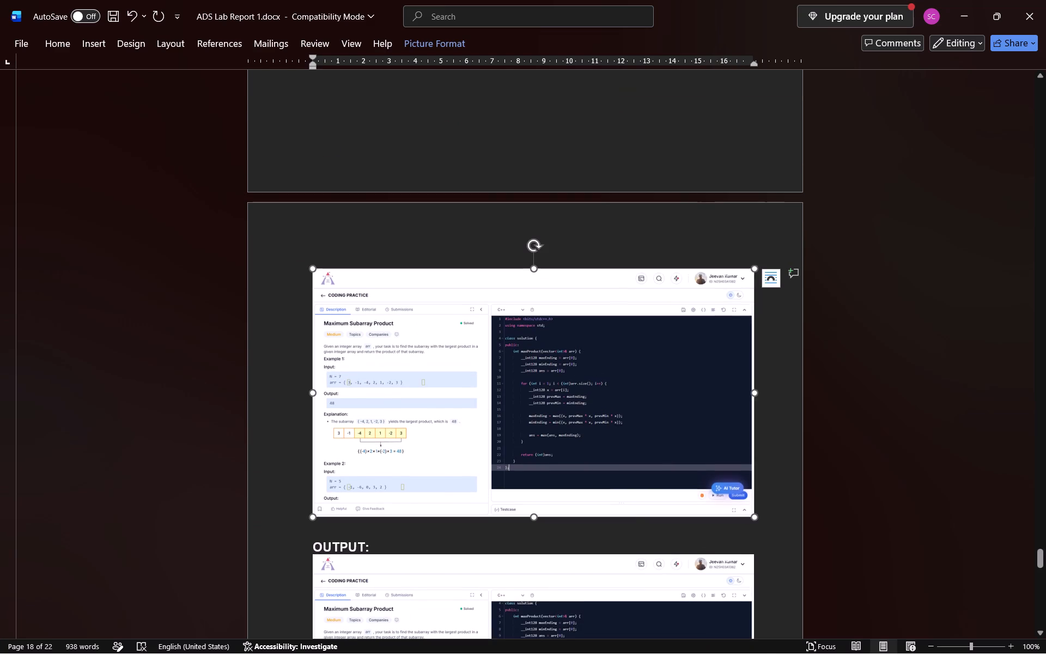
{"action": "left_click", "coordinate": [650, 194]}
{"action": "right_click", "coordinate": [643, 325]}
{"action": "left_click", "coordinate": [690, 219]}
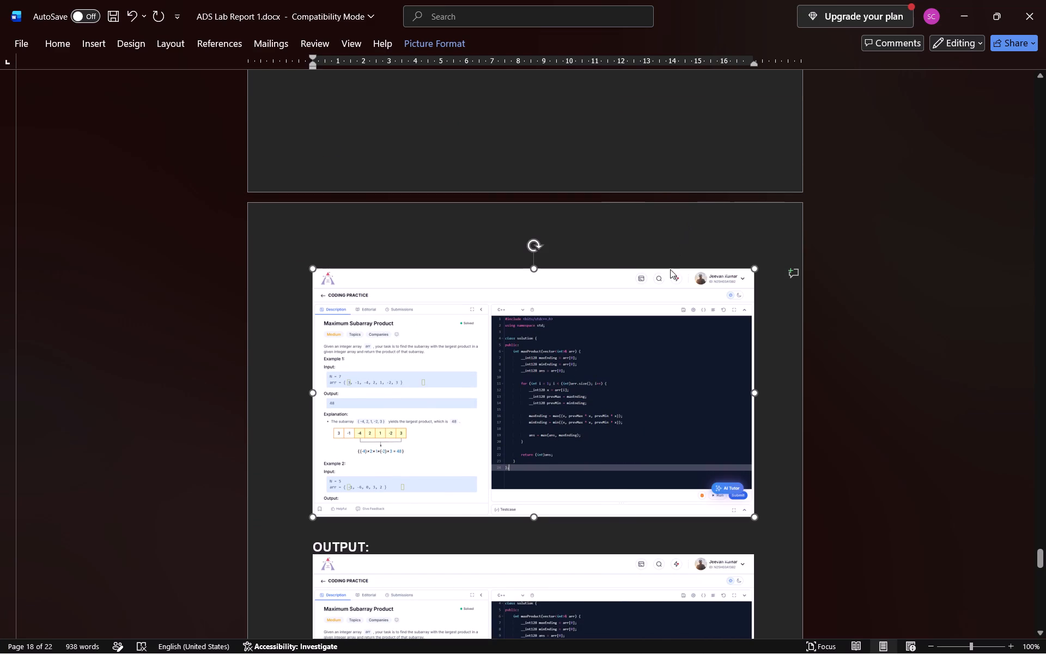
{"action": "left_click_drag", "start_coordinate": [751, 271], "coordinate": [755, 291]}
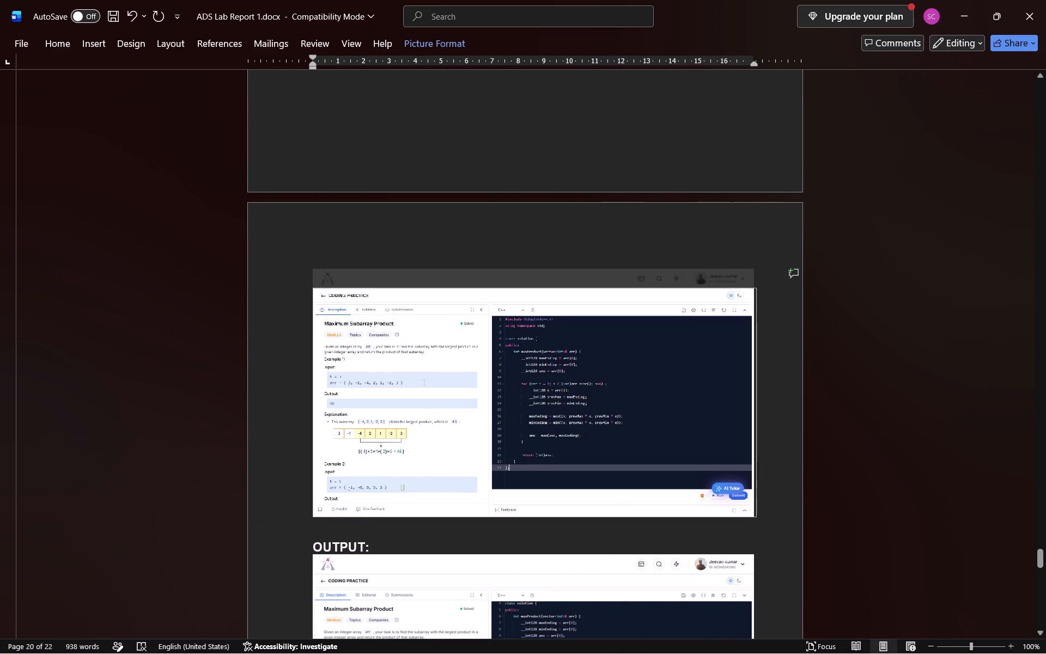
{"action": "left_click_drag", "start_coordinate": [755, 291], "coordinate": [754, 285]}
{"action": "left_click", "coordinate": [786, 340]}
Insert a blank line between the OUTPUT heading and the Maximum Subarray Product output screenshot.
{"action": "scroll", "coordinate": [641, 440], "scroll_direction": "down", "scroll_amount": 2}
{"action": "left_click", "coordinate": [452, 306]}
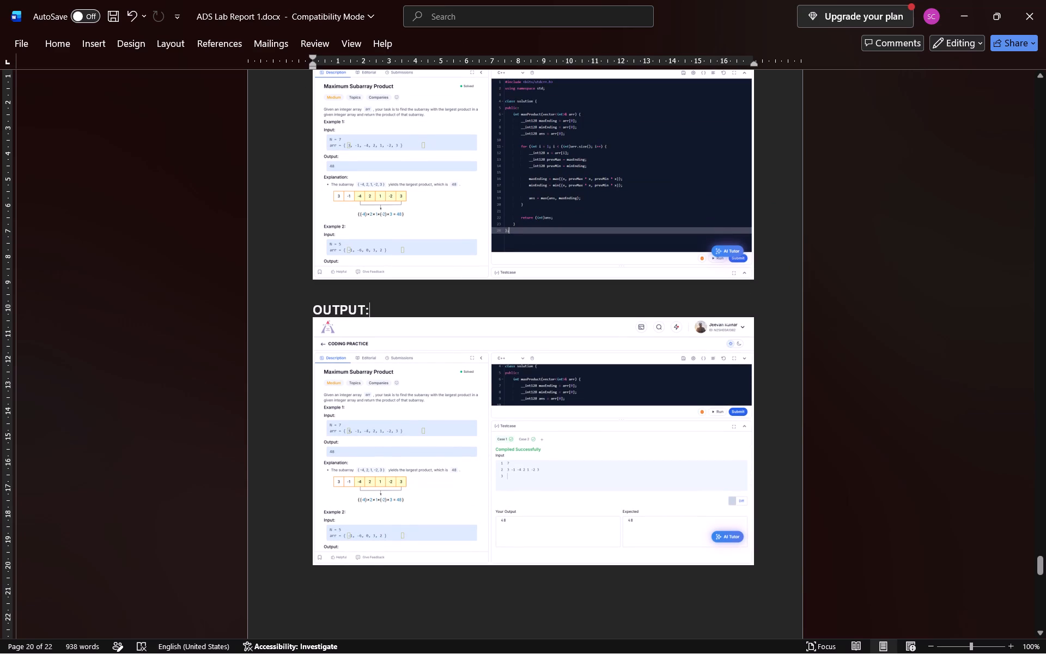
{"action": "key", "text": "Return"}
Crop the top bar with the logo and account name off the Maximum Subarray Product output screenshot.
{"action": "left_click", "coordinate": [523, 424]}
{"action": "right_click", "coordinate": [564, 393]}
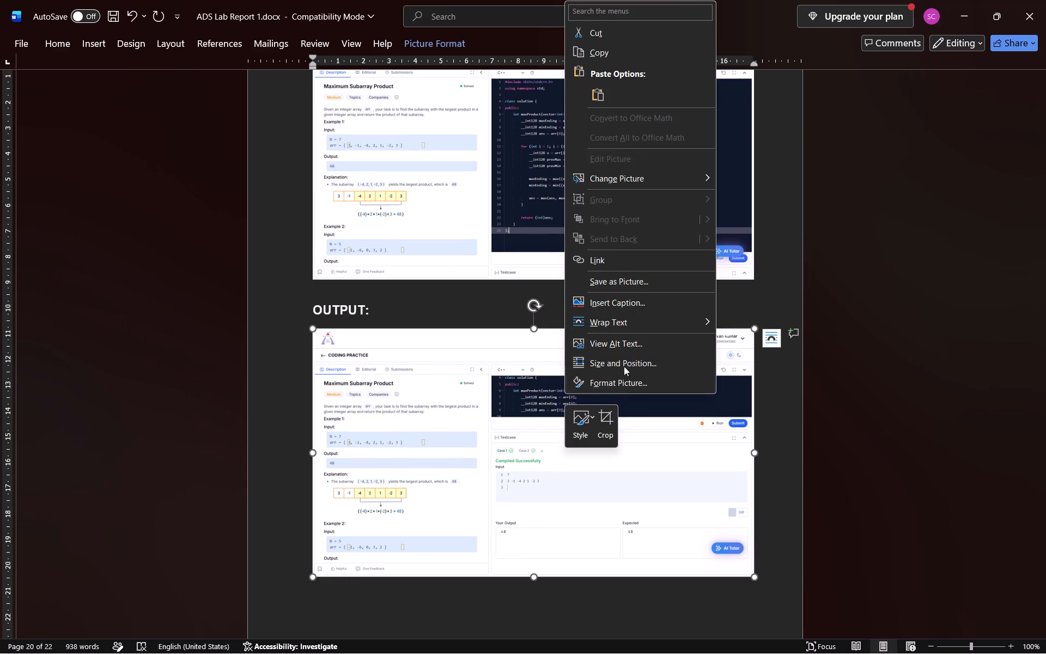
{"action": "left_click", "coordinate": [613, 433]}
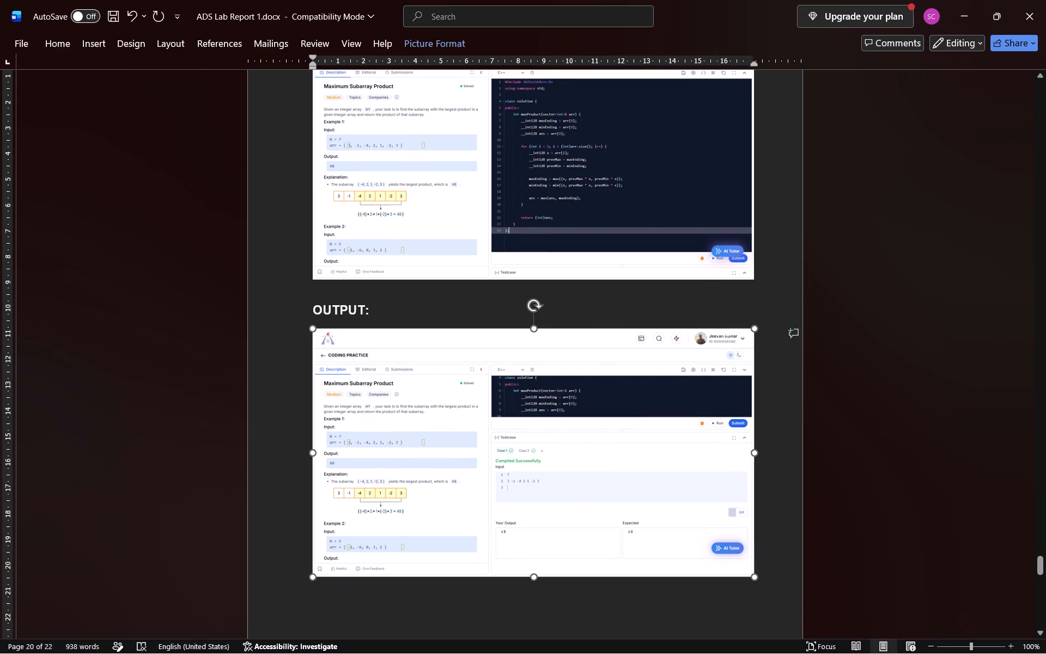
{"action": "left_click_drag", "start_coordinate": [749, 332], "coordinate": [753, 346]}
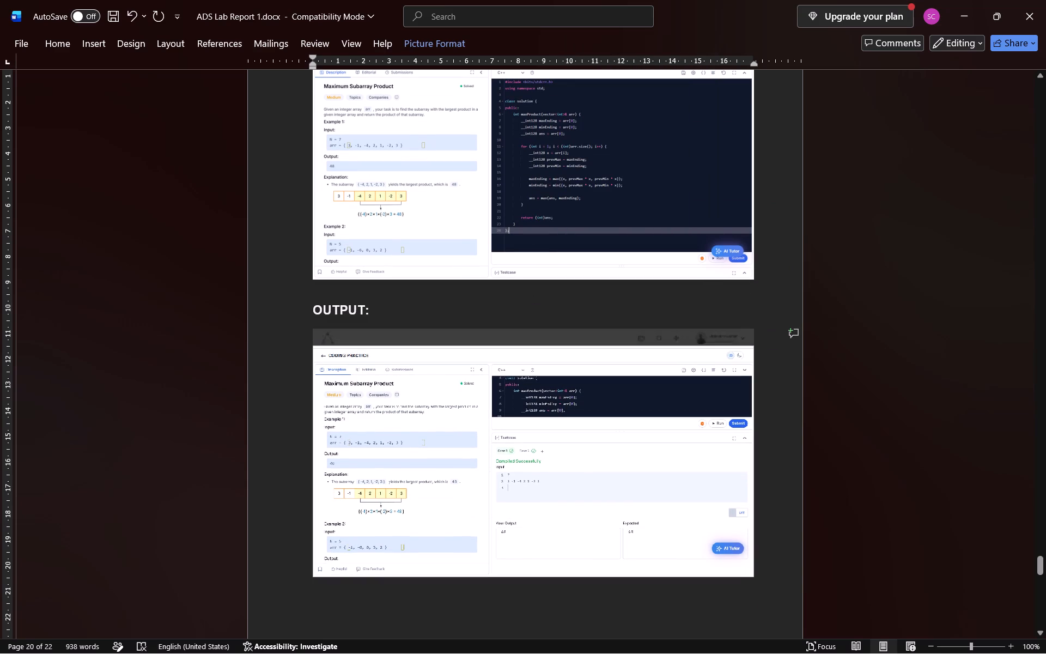
{"action": "left_click_drag", "start_coordinate": [753, 346], "coordinate": [753, 348]}
{"action": "left_click", "coordinate": [794, 419]}
Crop the top bar with the logo and account name off the Maximum Subarray After Operations code screenshot.
{"action": "scroll", "coordinate": [587, 510], "scroll_direction": "down", "scroll_amount": 8}
{"action": "scroll", "coordinate": [521, 456], "scroll_direction": "up", "scroll_amount": 3}
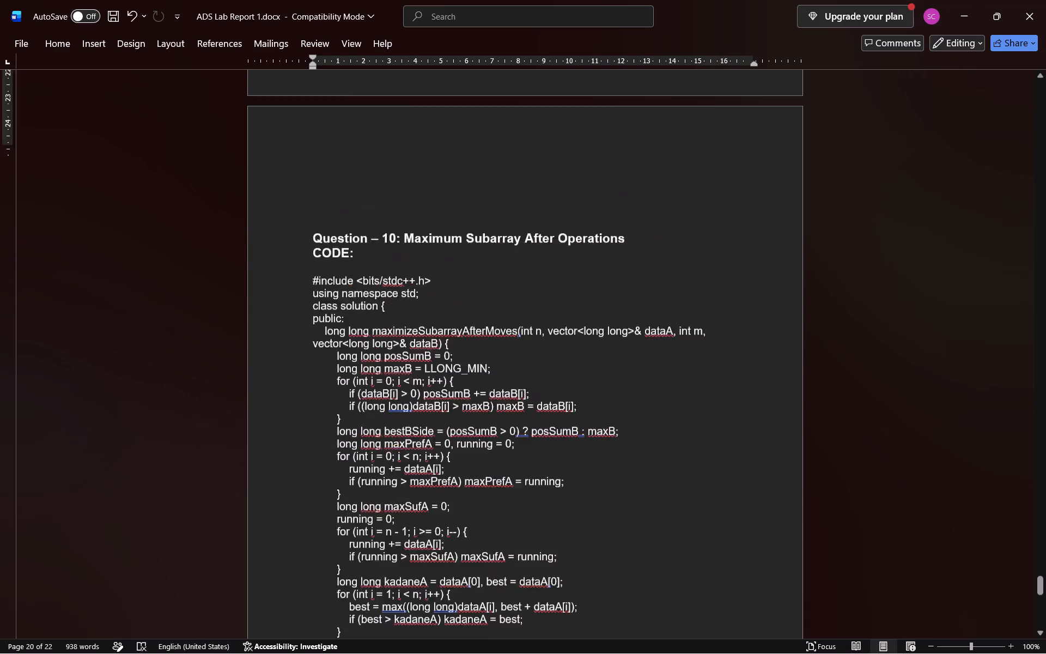
{"action": "scroll", "coordinate": [533, 459], "scroll_direction": "down", "scroll_amount": 8}
{"action": "scroll", "coordinate": [518, 312], "scroll_direction": "up", "scroll_amount": 2}
{"action": "left_click", "coordinate": [538, 428]}
{"action": "right_click", "coordinate": [574, 392]}
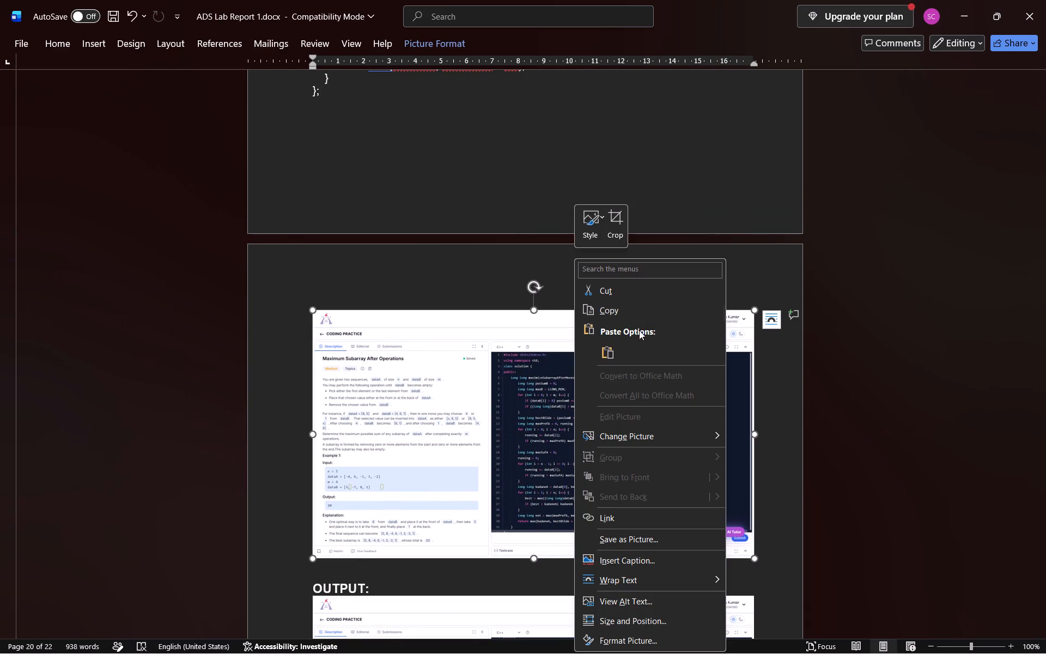
{"action": "left_click", "coordinate": [621, 212]}
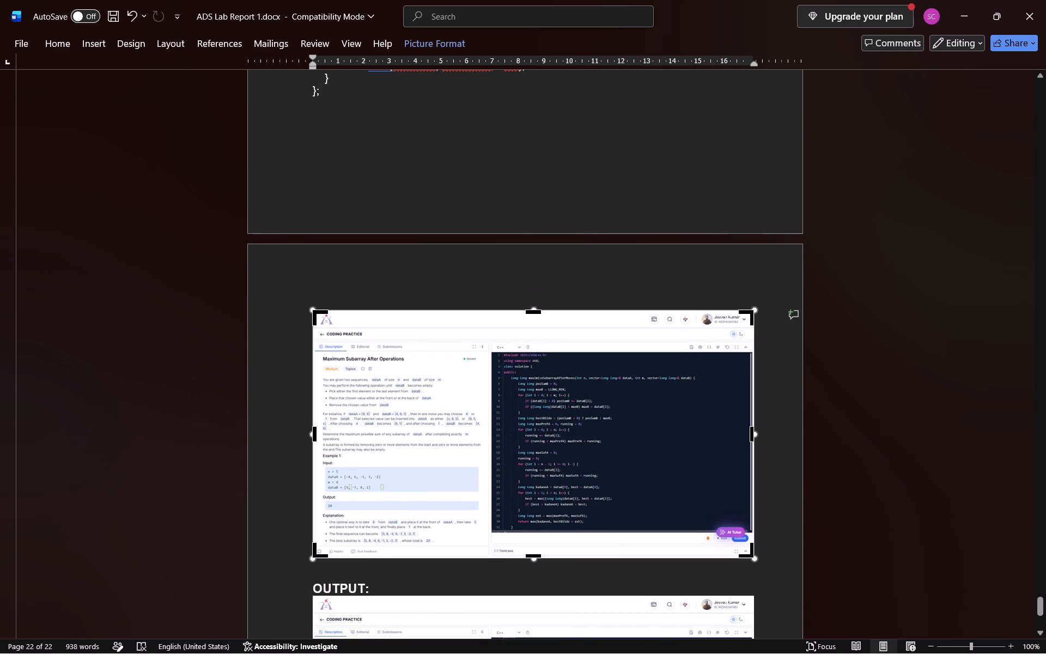
{"action": "left_click_drag", "start_coordinate": [752, 311], "coordinate": [755, 330]}
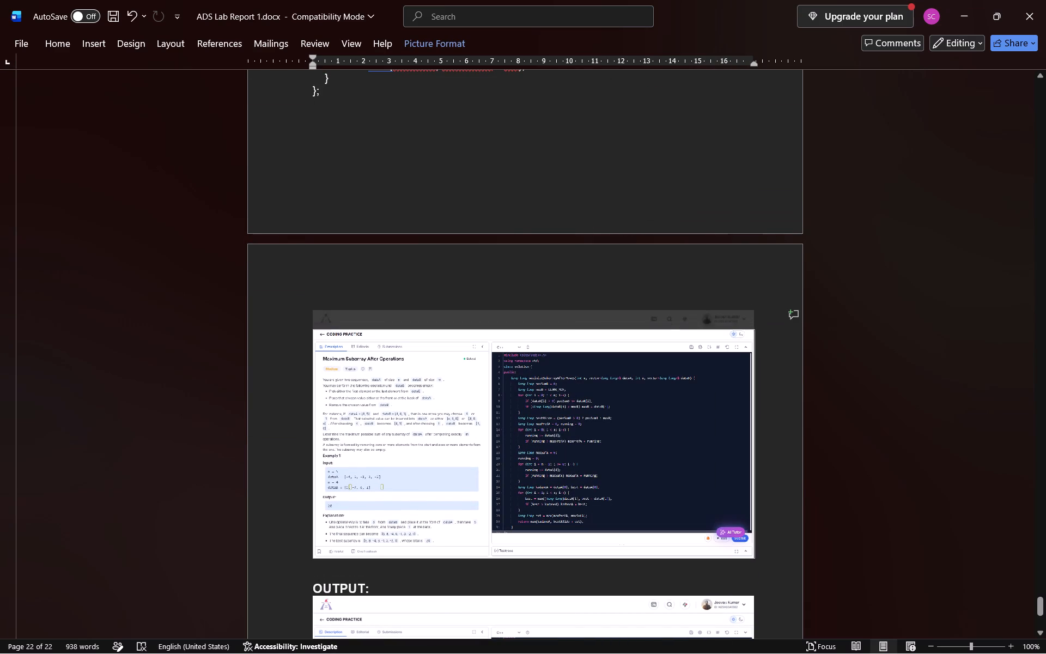
{"action": "left_click_drag", "start_coordinate": [755, 330], "coordinate": [753, 328]}
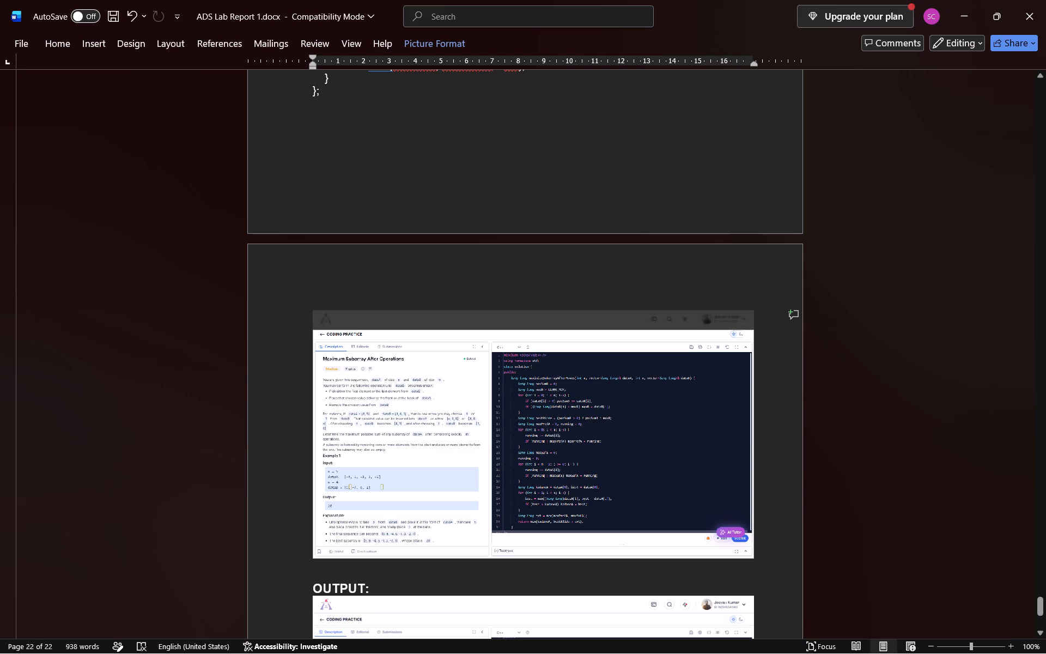
{"action": "left_click_drag", "start_coordinate": [753, 328], "coordinate": [753, 327]}
{"action": "left_click", "coordinate": [780, 383]}
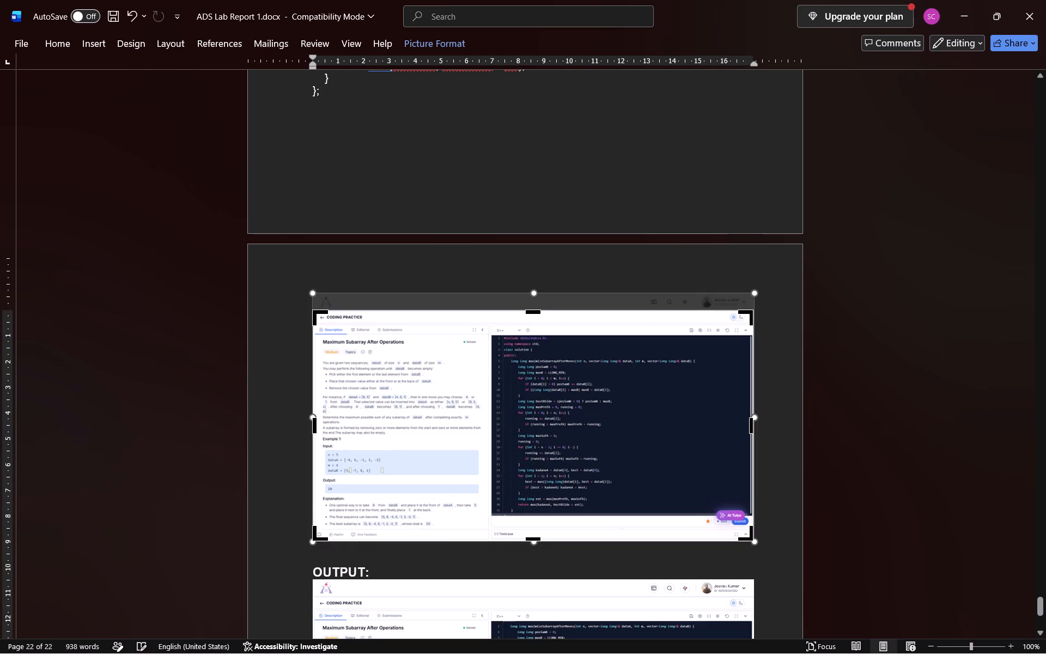
Crop the top bar with the logo and account name off the Maximum Subarray After Operations output screenshot.
{"action": "scroll", "coordinate": [617, 523], "scroll_direction": "down", "scroll_amount": 2}
{"action": "left_click", "coordinate": [556, 486]}
{"action": "right_click", "coordinate": [562, 464]}
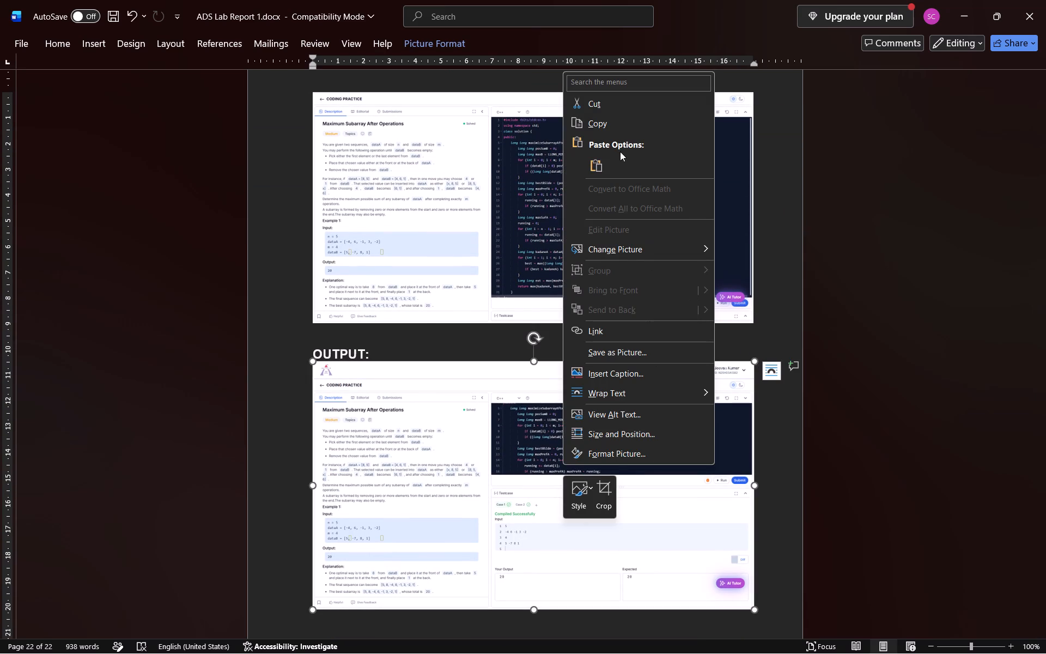
{"action": "left_click", "coordinate": [603, 486]}
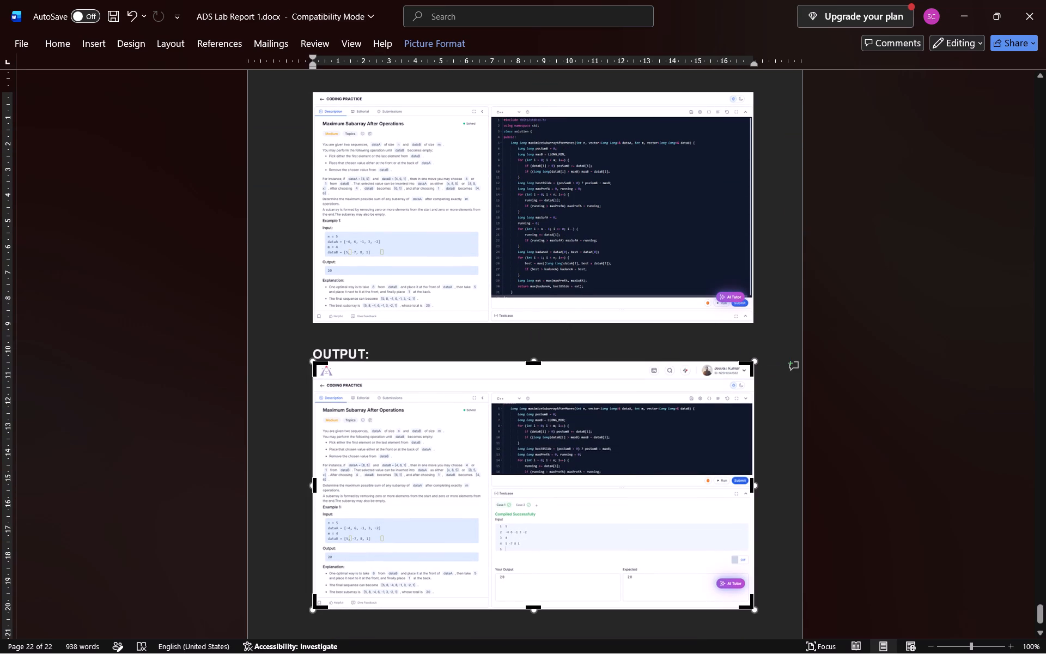
{"action": "left_click_drag", "start_coordinate": [749, 364], "coordinate": [753, 381]}
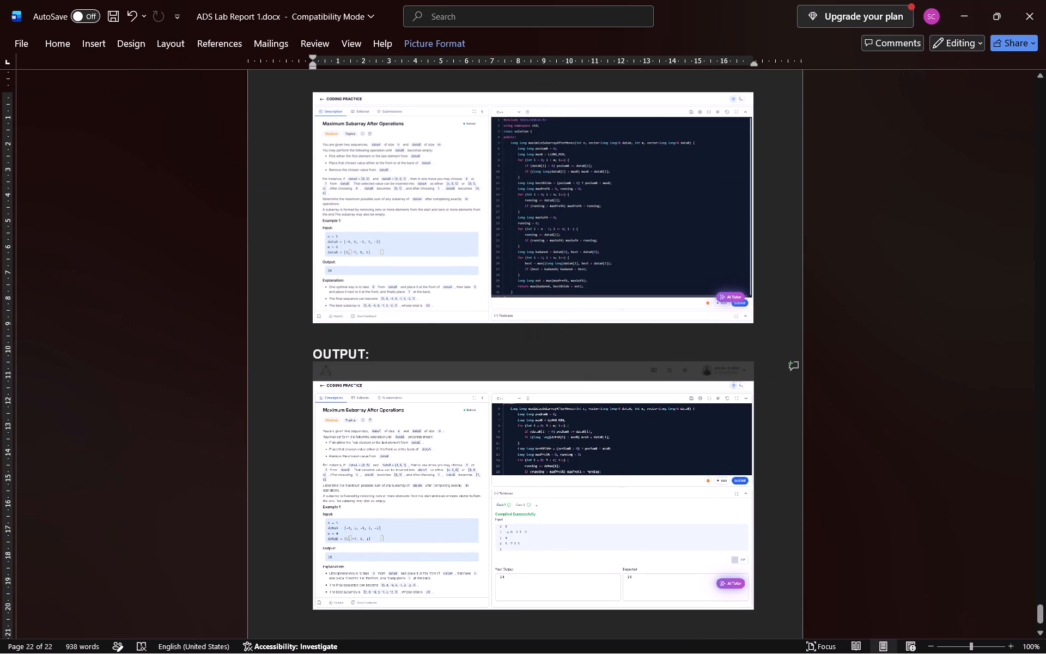
{"action": "left_click_drag", "start_coordinate": [753, 381], "coordinate": [755, 378]}
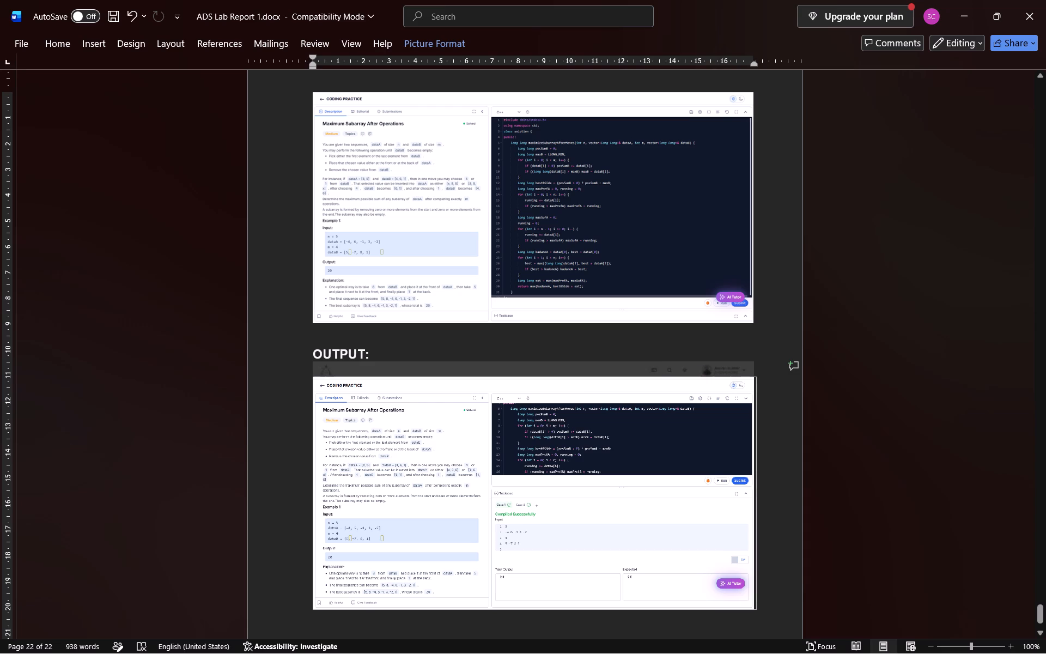
{"action": "left_click_drag", "start_coordinate": [755, 378], "coordinate": [753, 377]}
{"action": "left_click", "coordinate": [786, 450]}
Insert a blank line between the OUTPUT heading and the Maximum Subarray After Operations output screenshot.
{"action": "left_click", "coordinate": [467, 338]}
{"action": "key", "text": "Return"}
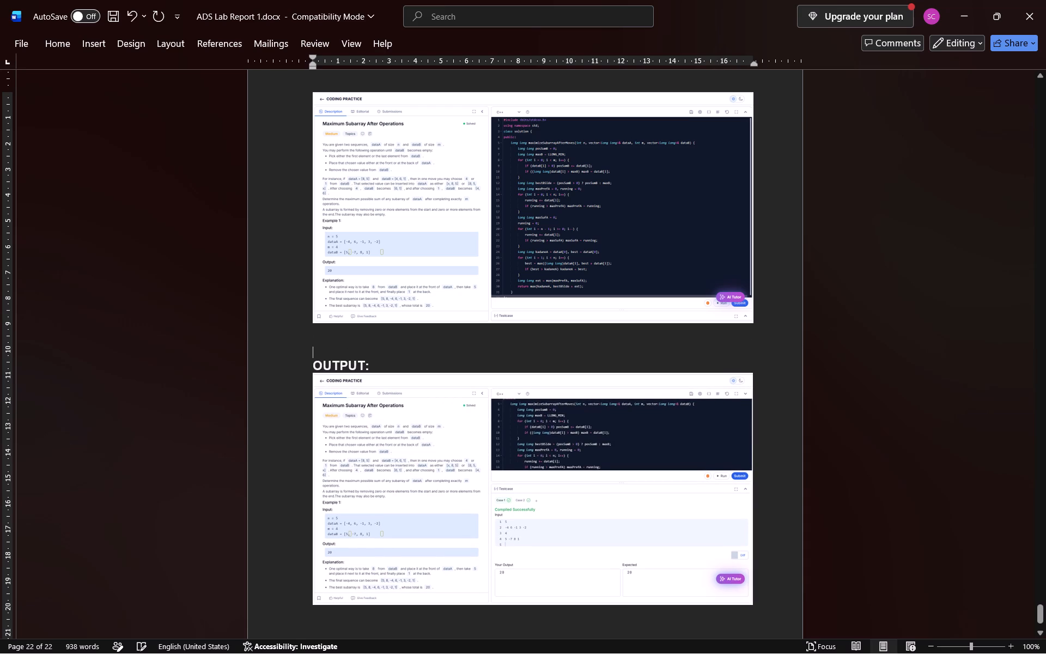
{"action": "key", "text": "BackSpace"}
{"action": "left_click", "coordinate": [430, 346]}
{"action": "left_click", "coordinate": [430, 358]}
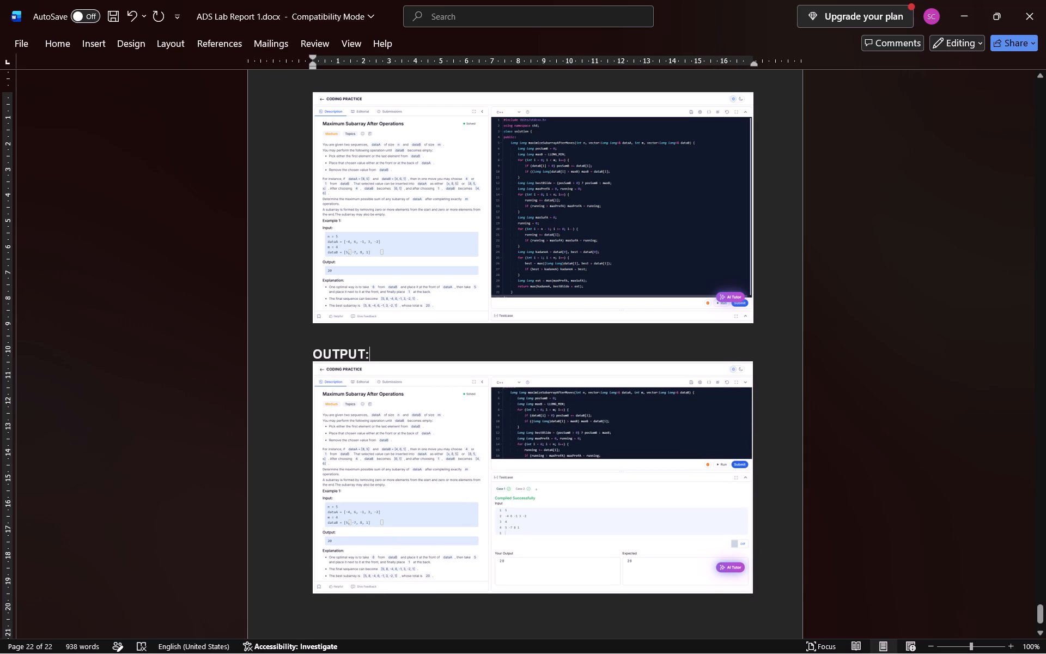
{"action": "key", "text": "Return"}
Review the whole report from the last page back to the cover, checking the cropped screenshots, spacing and certificate.
{"action": "scroll", "coordinate": [428, 462], "scroll_direction": "down", "scroll_amount": 3}
{"action": "scroll", "coordinate": [434, 457], "scroll_direction": "up", "scroll_amount": 14}
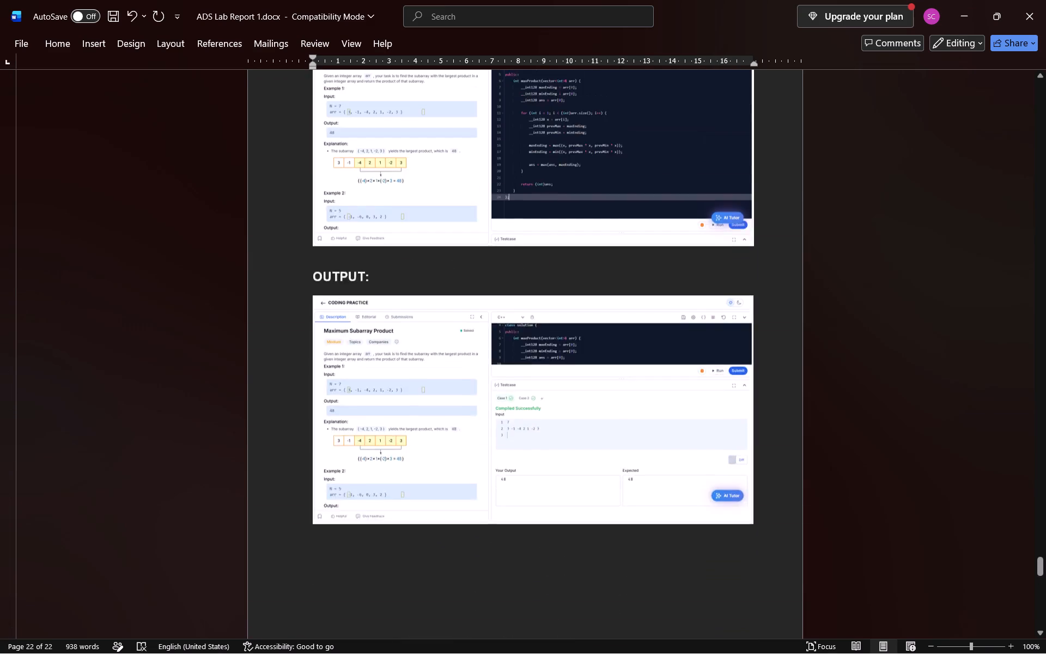
{"action": "scroll", "coordinate": [463, 446], "scroll_direction": "up", "scroll_amount": 15}
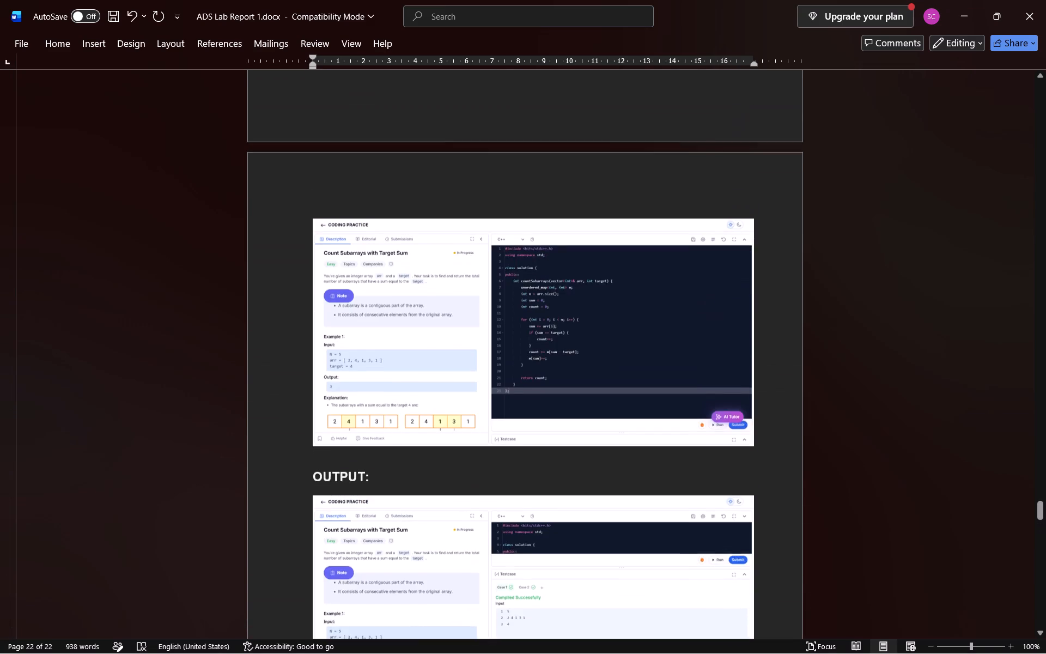
{"action": "scroll", "coordinate": [452, 476], "scroll_direction": "up", "scroll_amount": 13}
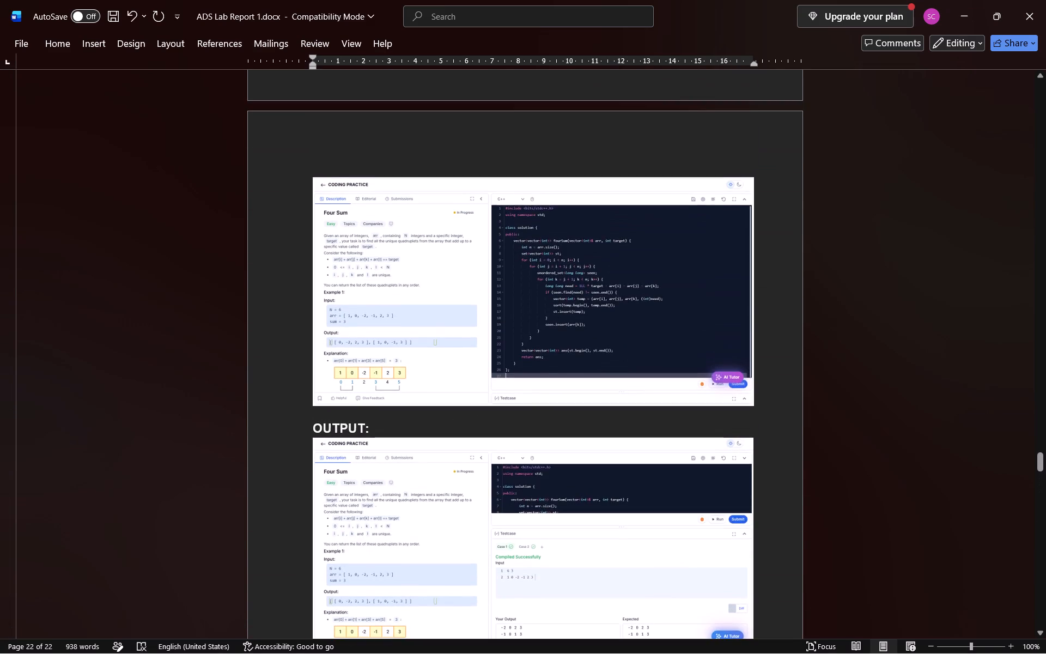
{"action": "scroll", "coordinate": [452, 477], "scroll_direction": "up", "scroll_amount": 15}
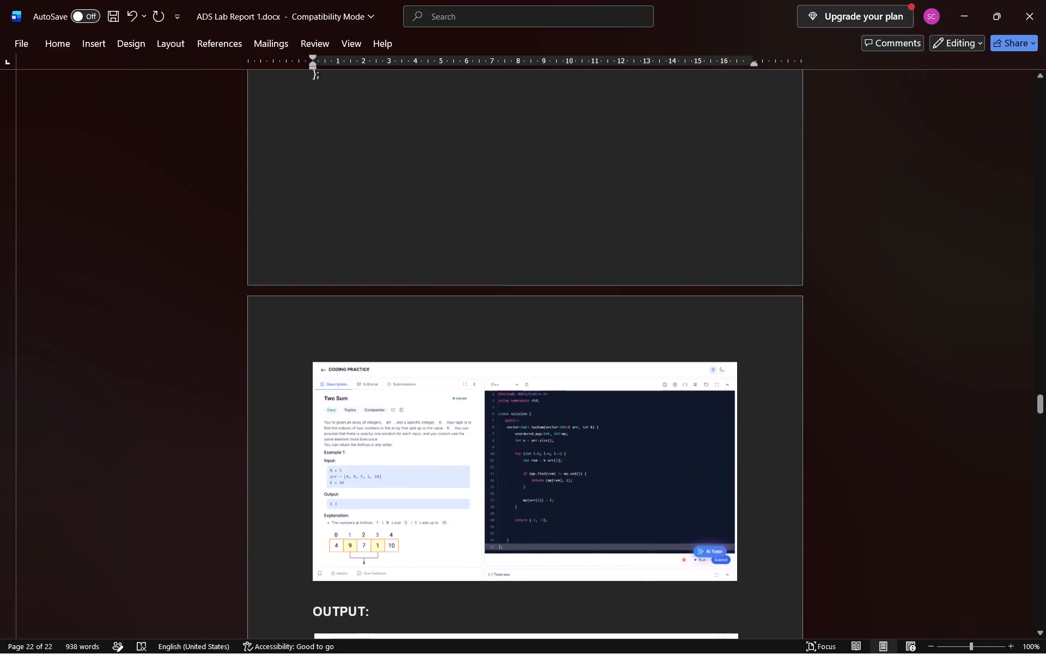
{"action": "scroll", "coordinate": [452, 480], "scroll_direction": "up", "scroll_amount": 11}
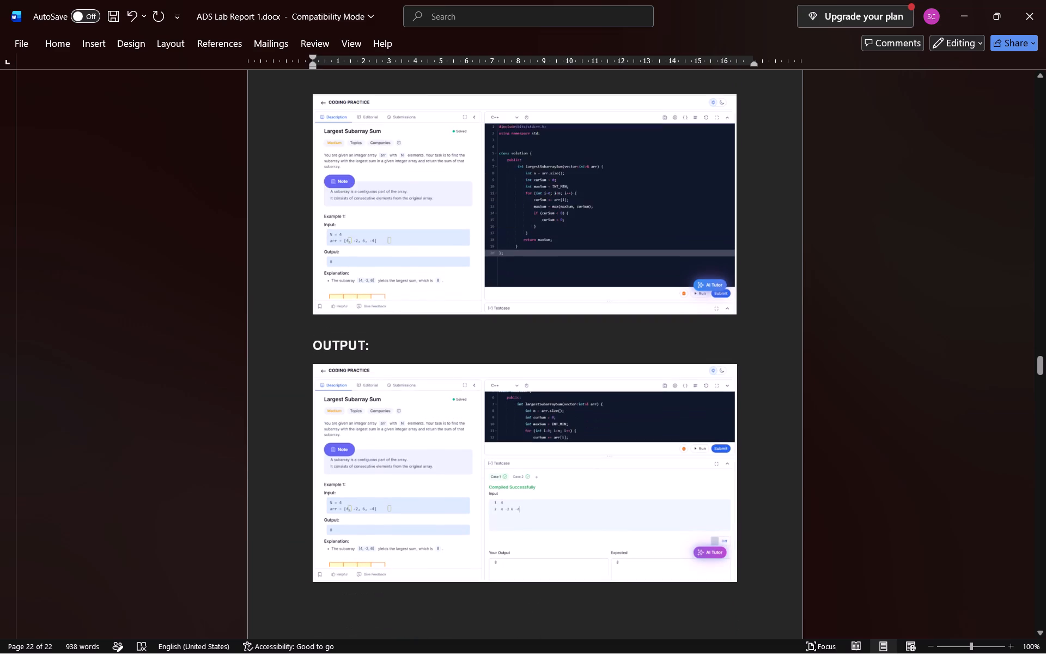
{"action": "scroll", "coordinate": [449, 494], "scroll_direction": "up", "scroll_amount": 15}
{"action": "scroll", "coordinate": [448, 507], "scroll_direction": "up", "scroll_amount": 7}
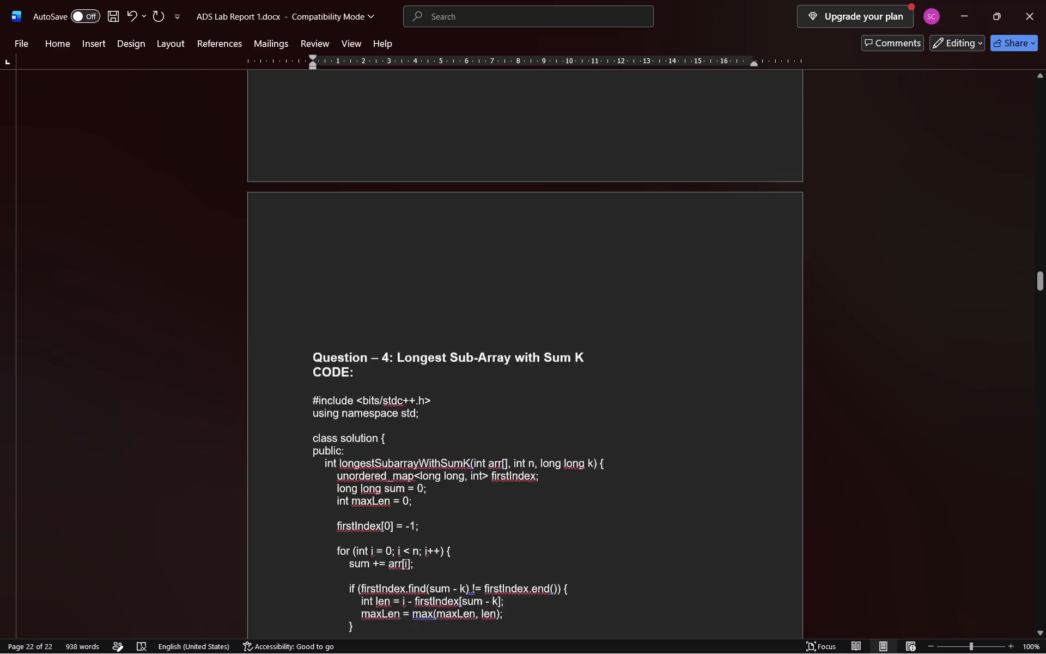
{"action": "scroll", "coordinate": [448, 507], "scroll_direction": "up", "scroll_amount": 19}
{"action": "scroll", "coordinate": [447, 509], "scroll_direction": "up", "scroll_amount": 3}
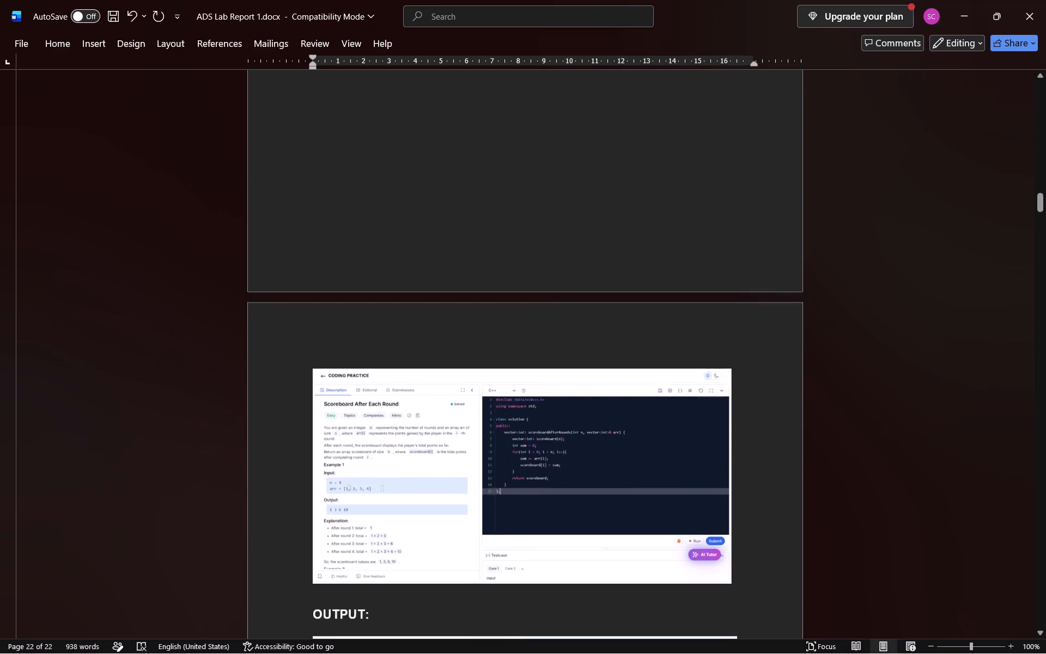
{"action": "scroll", "coordinate": [447, 509], "scroll_direction": "up", "scroll_amount": 11}
{"action": "scroll", "coordinate": [447, 511], "scroll_direction": "up", "scroll_amount": 14}
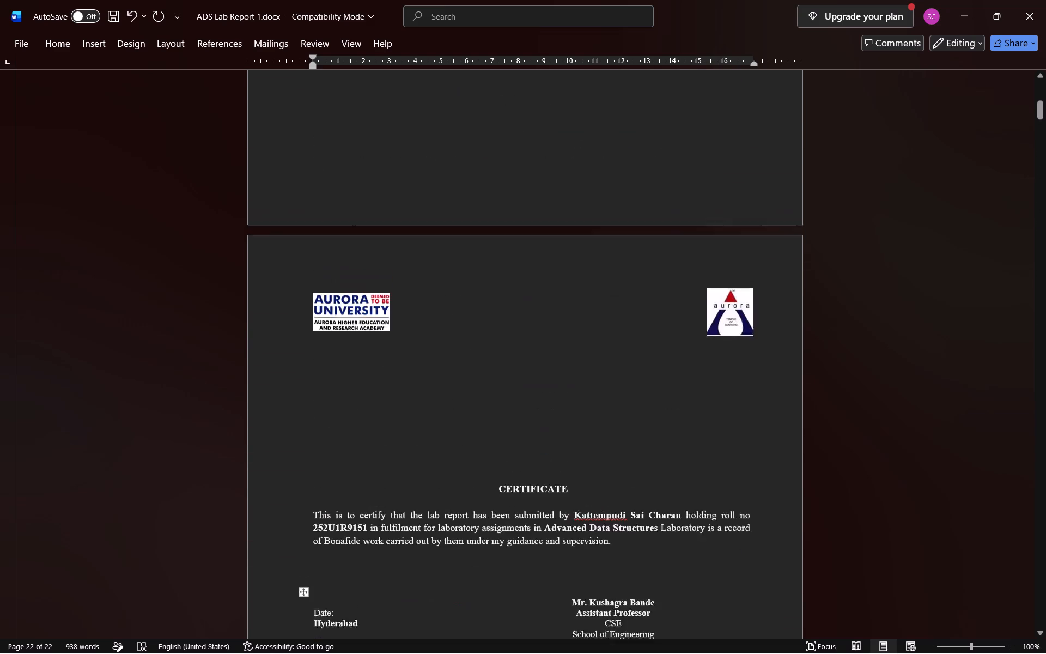
{"action": "scroll", "coordinate": [447, 511], "scroll_direction": "up", "scroll_amount": 2}
{"action": "scroll", "coordinate": [447, 516], "scroll_direction": "down", "scroll_amount": 4}
{"action": "scroll", "coordinate": [447, 518], "scroll_direction": "up", "scroll_amount": 18}
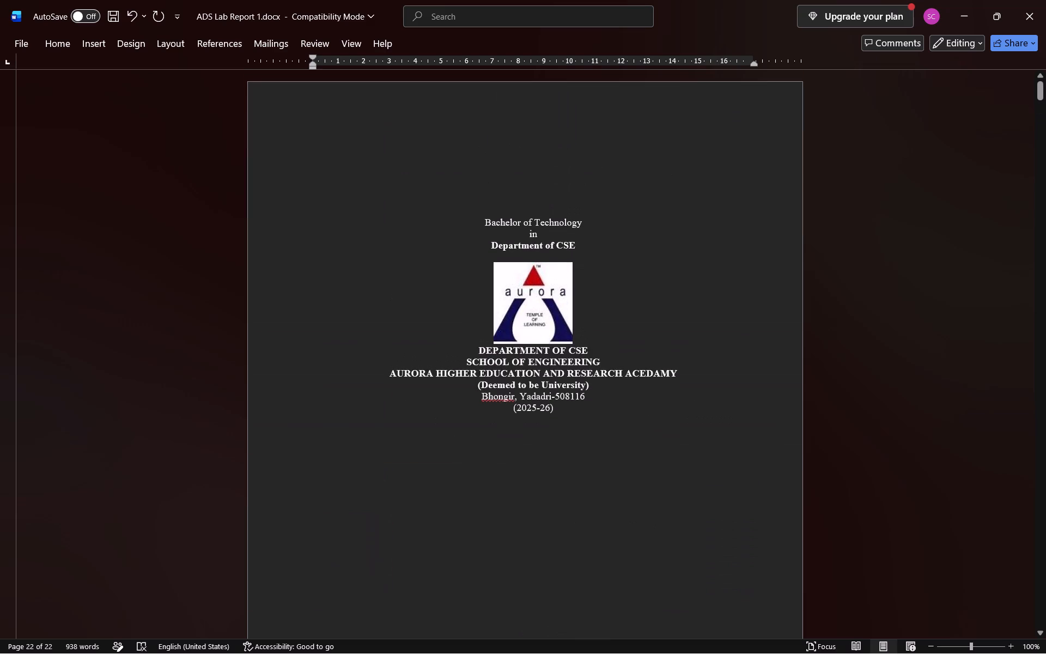
Save the ADS Lab Report 1 document.
{"action": "left_click", "coordinate": [366, 158]}
{"action": "key", "text": "ctrl+s"}
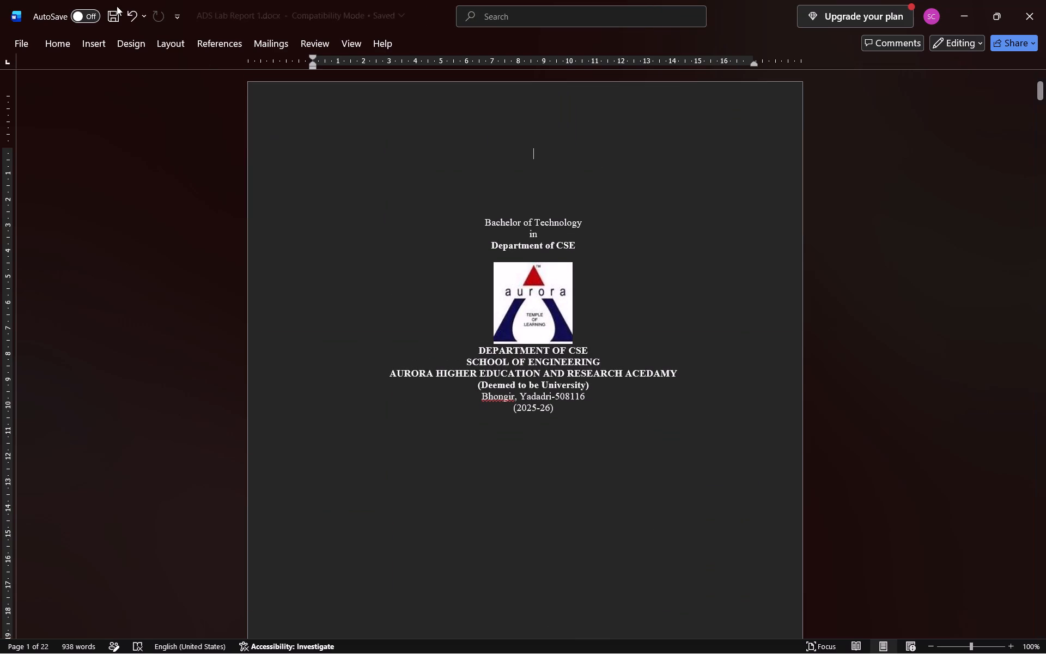
Export the report as a PDF named "ADS Lab Report 1.pdf" to the Desktop with standard optimization.
{"action": "left_click", "coordinate": [27, 51]}
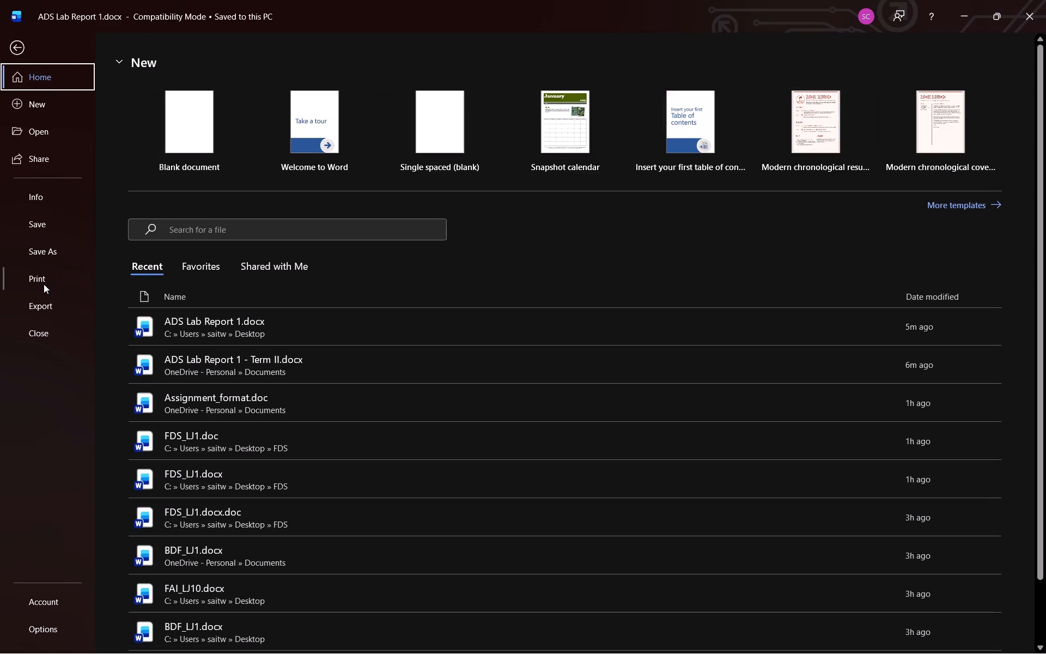
{"action": "left_click", "coordinate": [46, 306]}
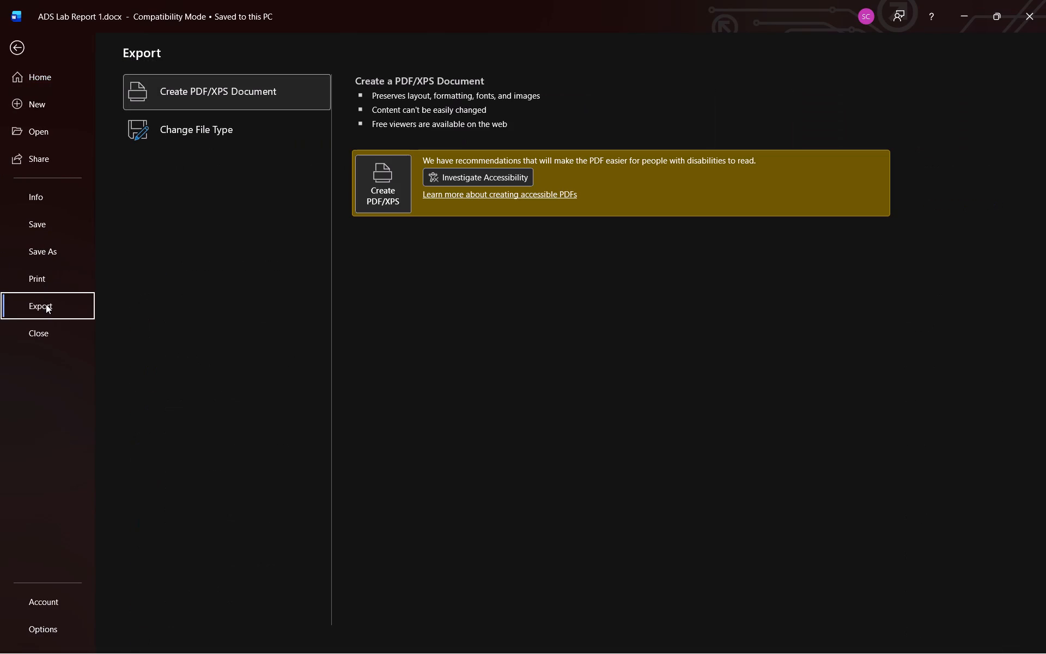
{"action": "left_click", "coordinate": [269, 93]}
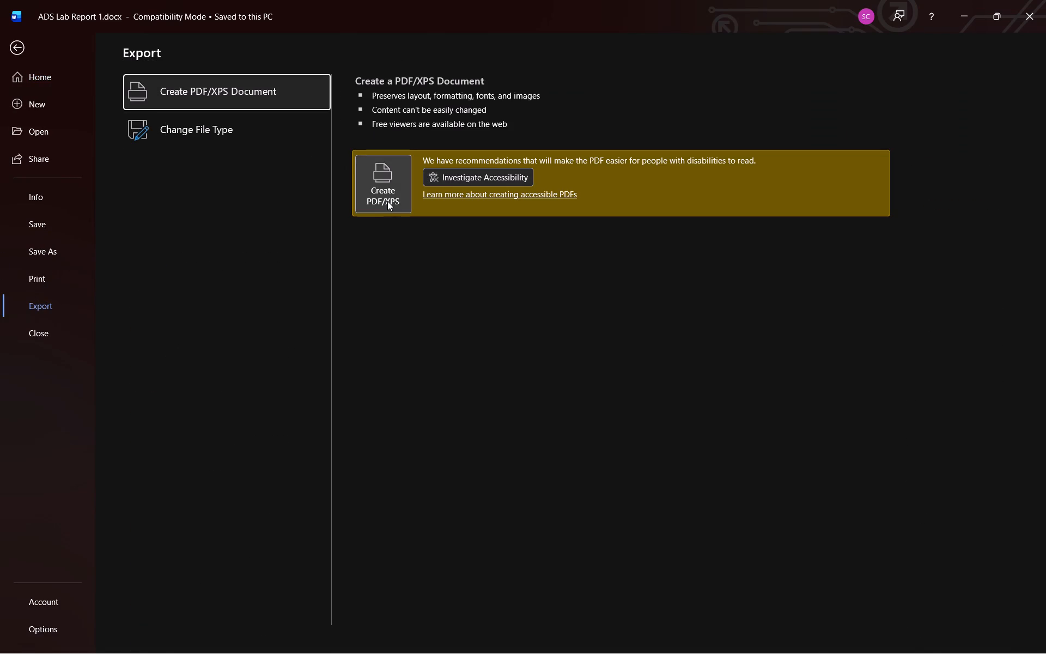
{"action": "left_click", "coordinate": [387, 201]}
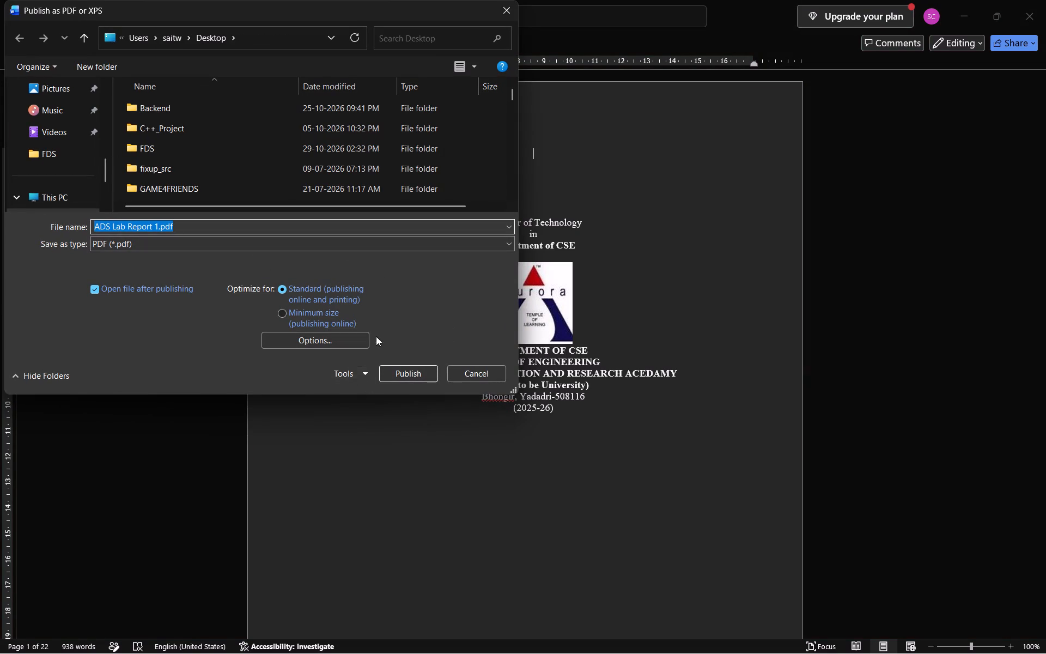
{"action": "left_click", "coordinate": [413, 370]}
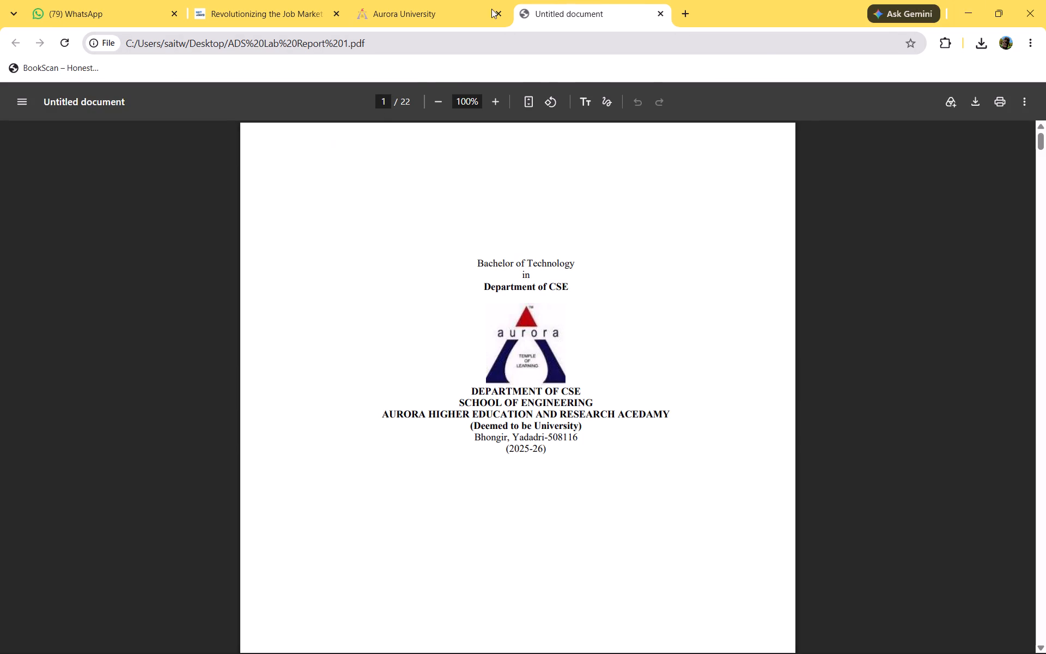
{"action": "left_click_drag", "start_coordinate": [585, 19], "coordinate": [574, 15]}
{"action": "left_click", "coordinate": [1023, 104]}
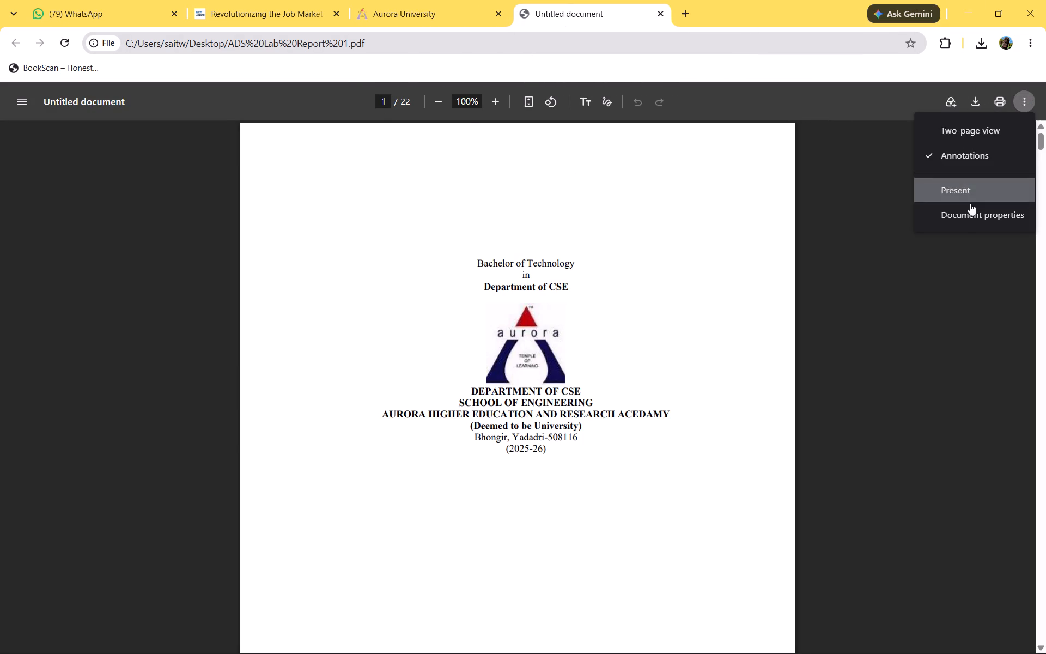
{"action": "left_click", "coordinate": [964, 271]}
Switch to the Aurora University portal and open the assessments list for Advanced Data Structures.
{"action": "left_click", "coordinate": [424, 5]}
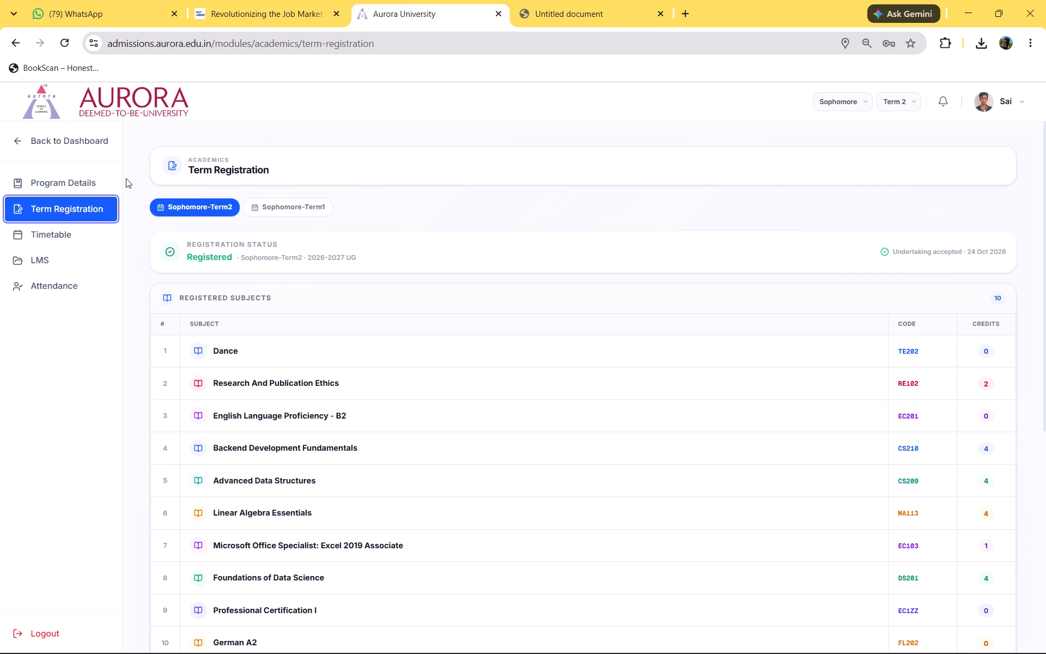
{"action": "left_click", "coordinate": [44, 145]}
{"action": "left_click", "coordinate": [241, 317]}
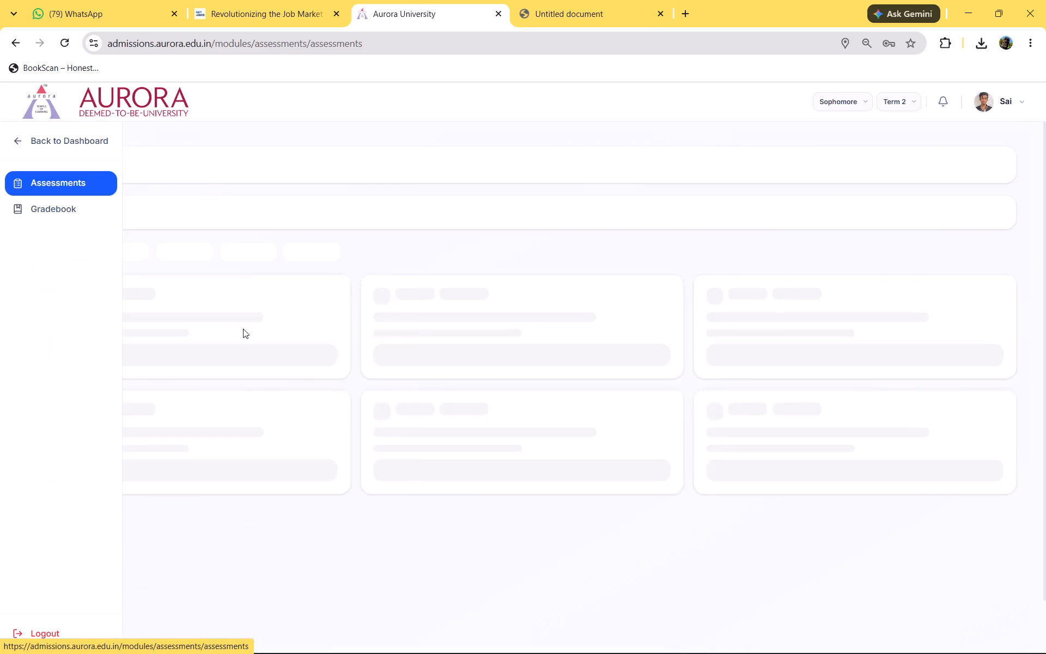
{"action": "left_click", "coordinate": [229, 234]}
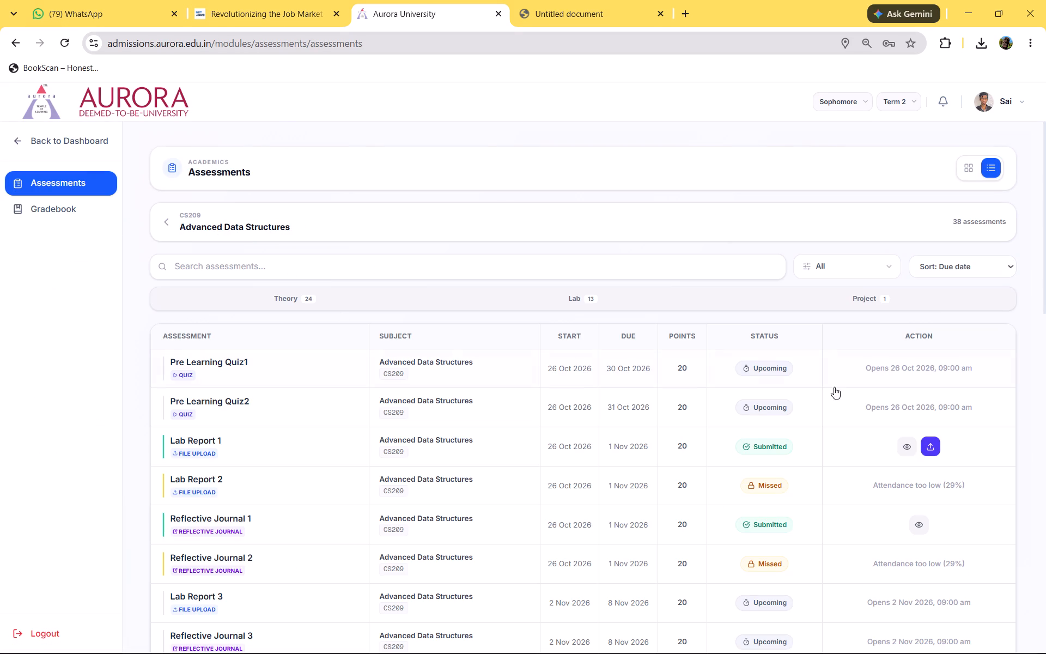
View the file already submitted for Lab Report 1 and close it.
{"action": "left_click", "coordinate": [907, 449]}
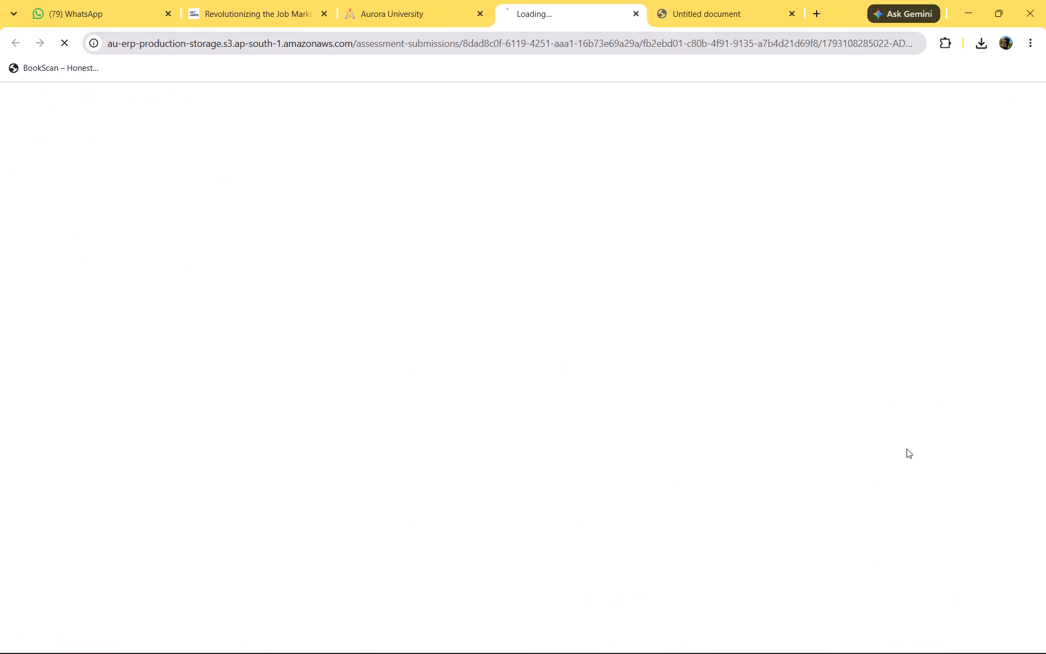
{"action": "key", "text": "ctrl+w"}
Upload "ADS Lab Report 1.pdf" from the Desktop as the new submission for Lab Report 1.
{"action": "left_click", "coordinate": [929, 445]}
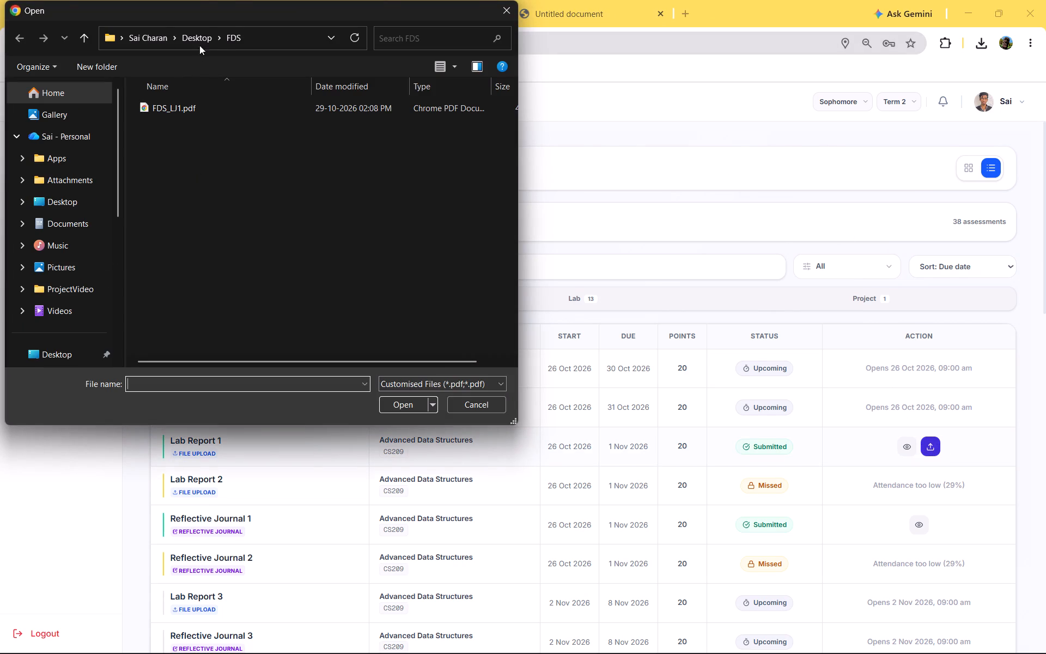
{"action": "left_click", "coordinate": [203, 35]}
{"action": "scroll", "coordinate": [249, 262], "scroll_direction": "down", "scroll_amount": 1}
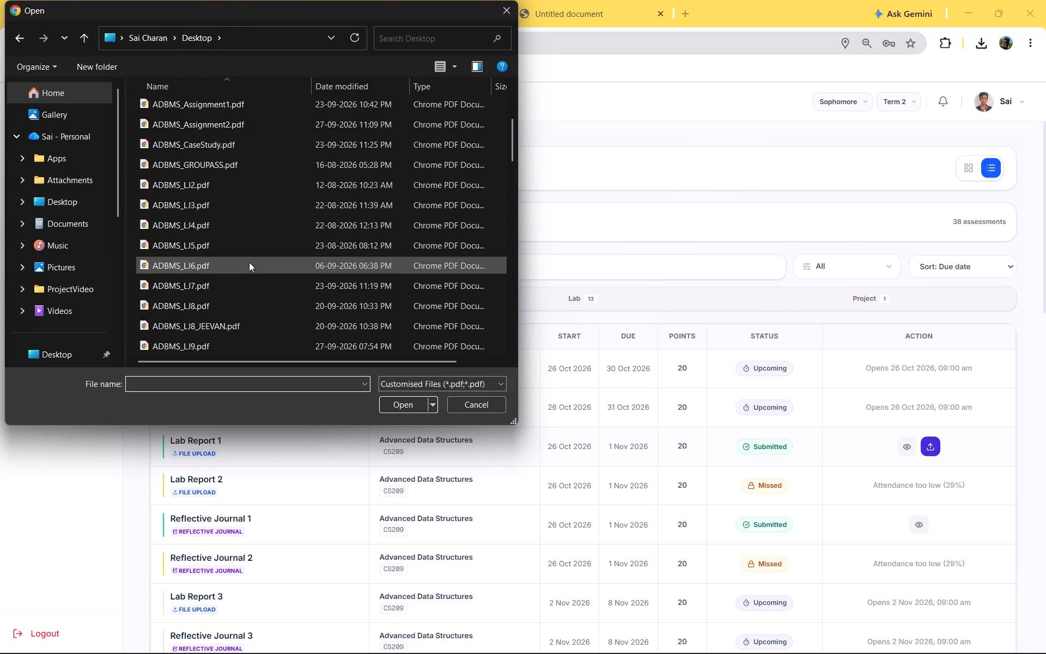
{"action": "scroll", "coordinate": [296, 273], "scroll_direction": "down", "scroll_amount": 1}
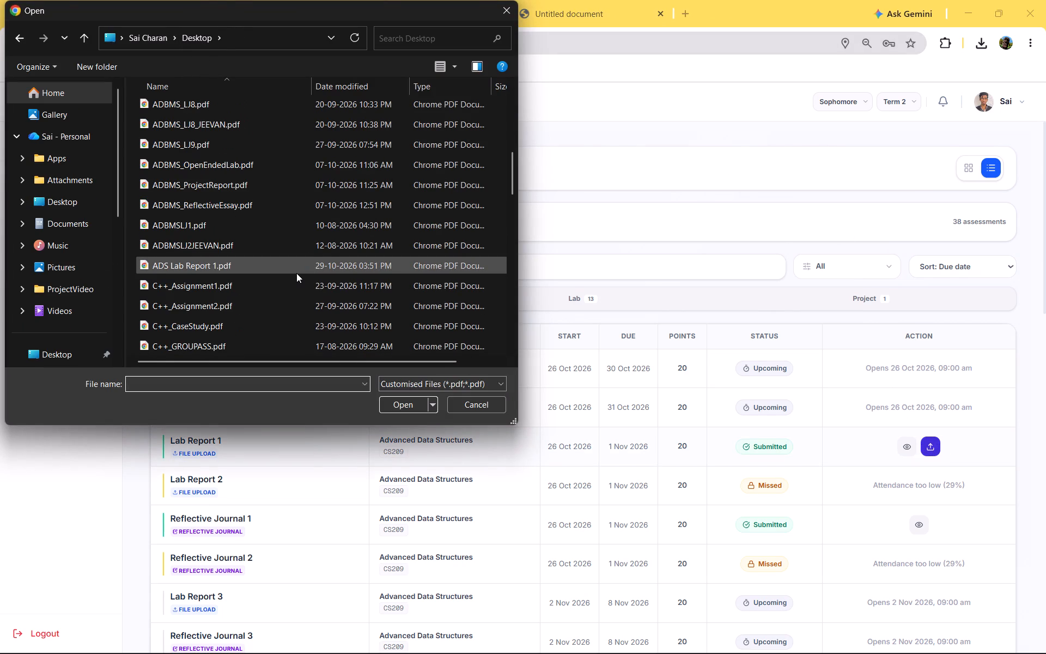
{"action": "left_click", "coordinate": [299, 273]}
{"action": "left_click", "coordinate": [412, 404]}
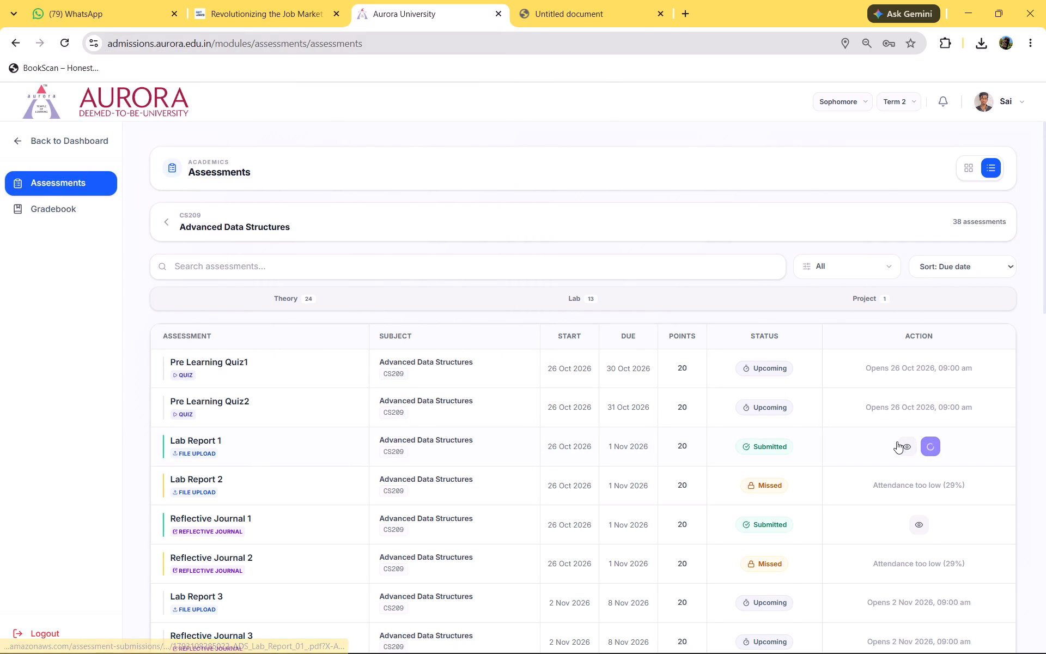
Check the newly submitted Lab Report 1 file by reading through its pages, and close it.
{"action": "left_click", "coordinate": [901, 445]}
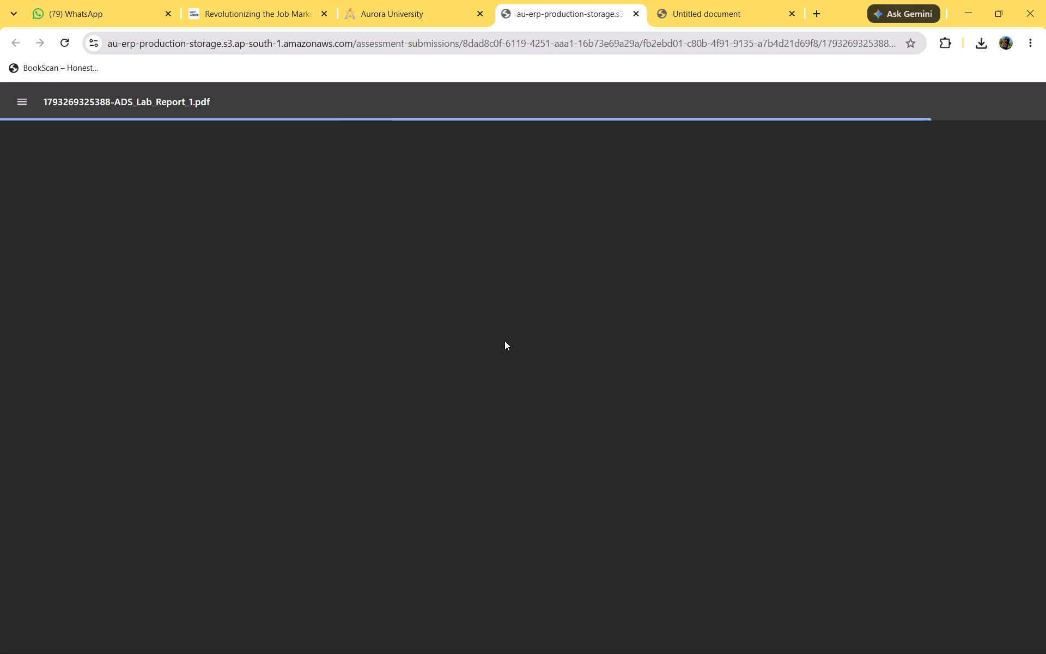
{"action": "scroll", "coordinate": [504, 341], "scroll_direction": "down", "scroll_amount": 9}
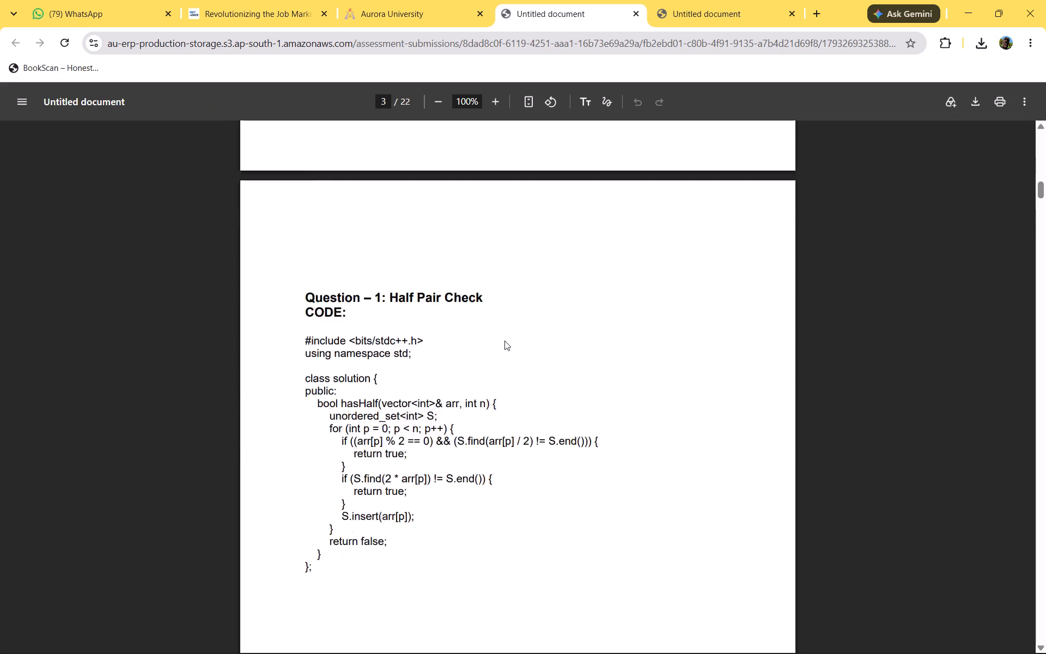
{"action": "scroll", "coordinate": [504, 341], "scroll_direction": "down", "scroll_amount": 8}
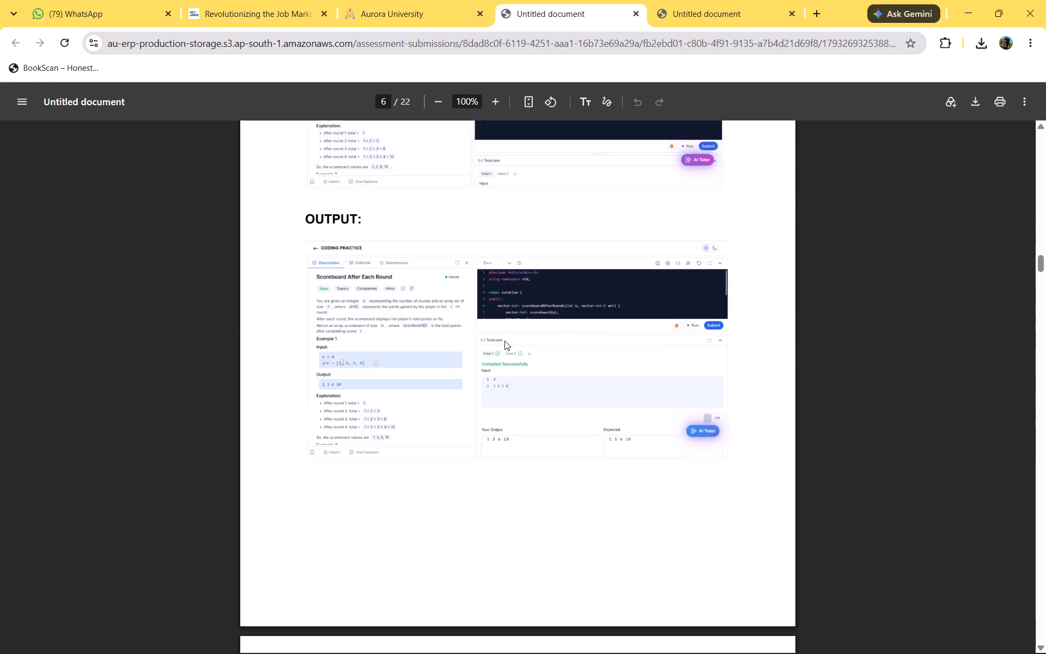
{"action": "key", "text": "ctrl+w"}
Close the browser preview of the exported "ADS Lab Report 1.pdf" and switch away from the browser.
{"action": "left_click", "coordinate": [550, 0]}
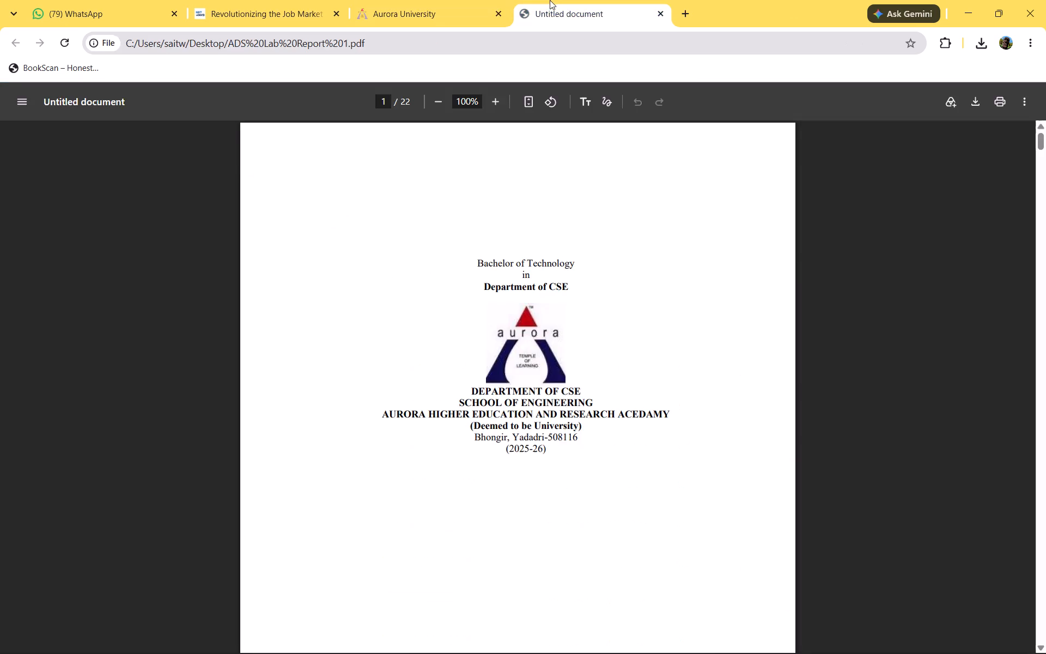
{"action": "key", "text": "ctrl+w"}
{"action": "key", "text": "alt+Tab"}
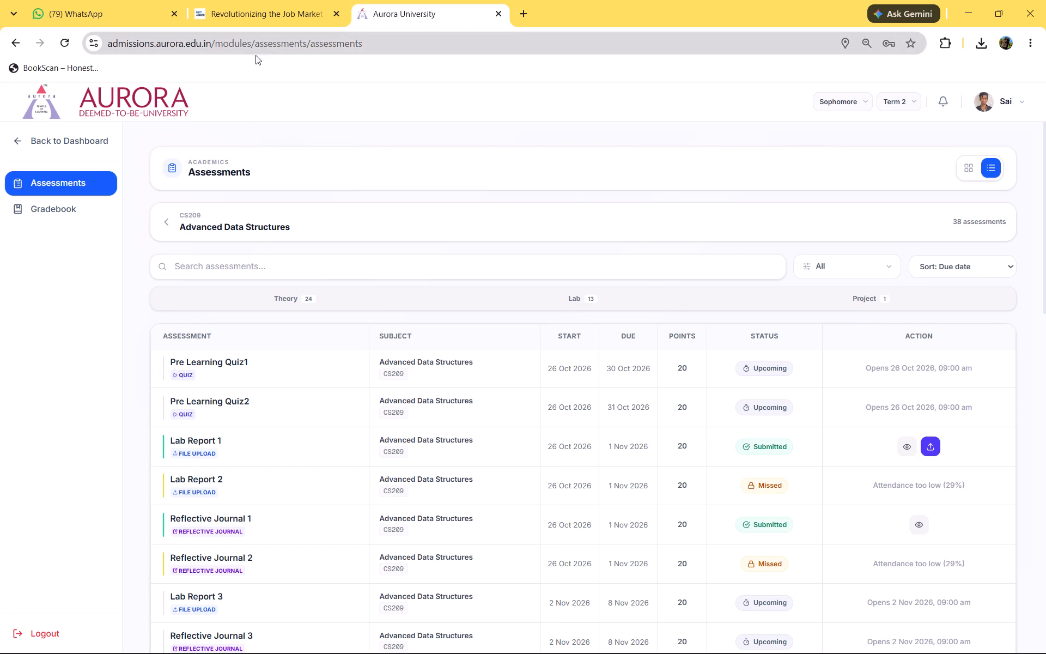
Close the "ADS Lab Report 1.docx" document in Word.
{"action": "left_click", "coordinate": [1045, 0]}
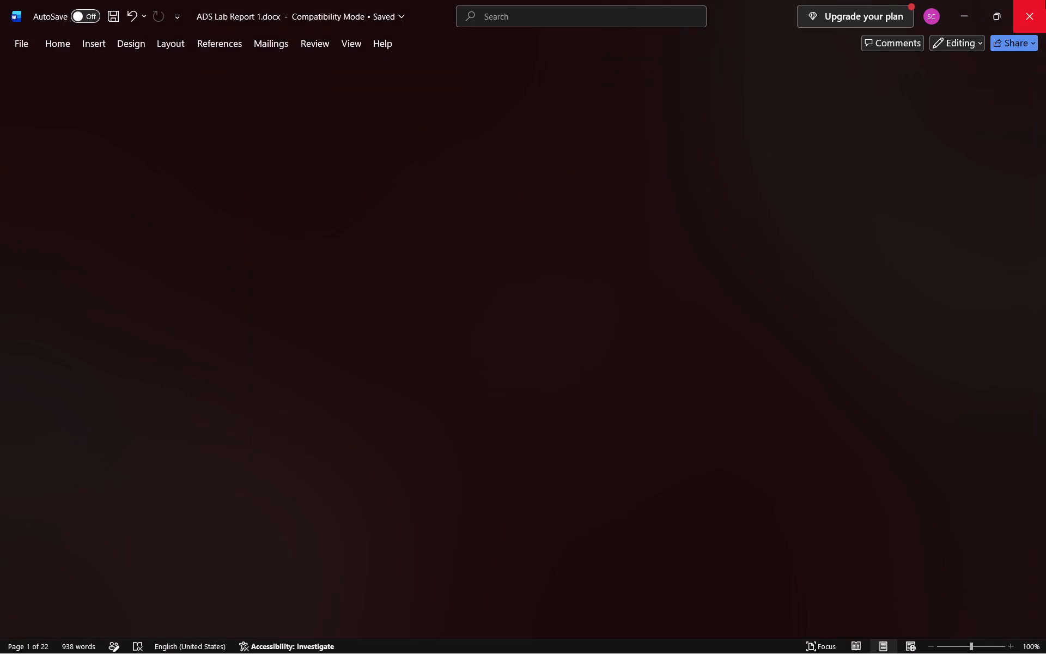
Switch to File Explorer and look for the lab report files in the OneDrive Desktop folder and on the Windows (C:) drive.
{"action": "key", "text": "alt+Tab"}
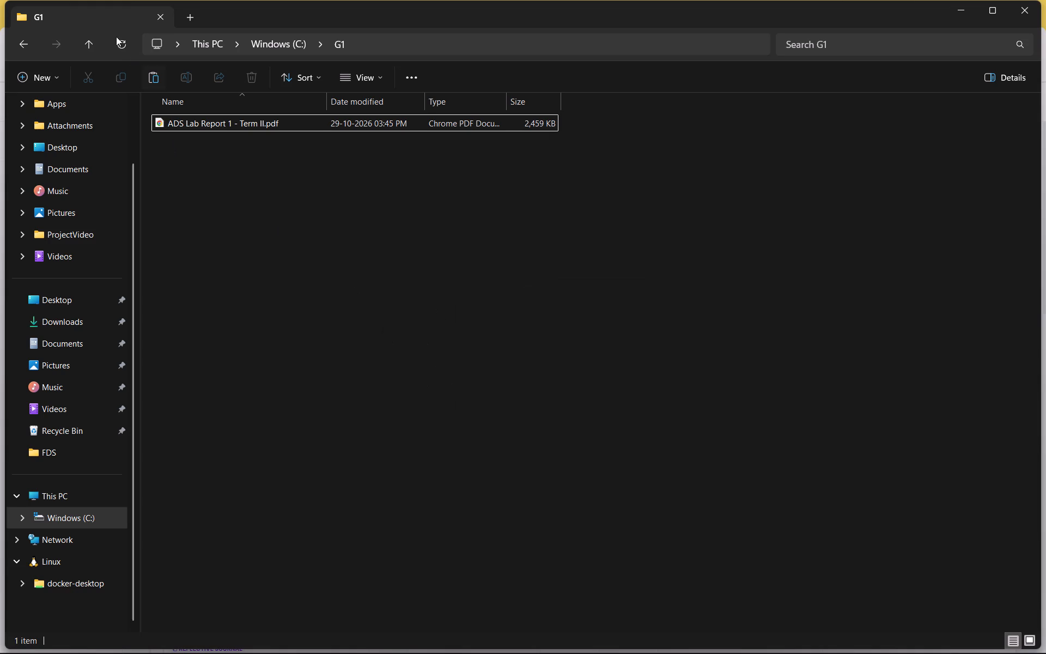
{"action": "left_click", "coordinate": [22, 47]}
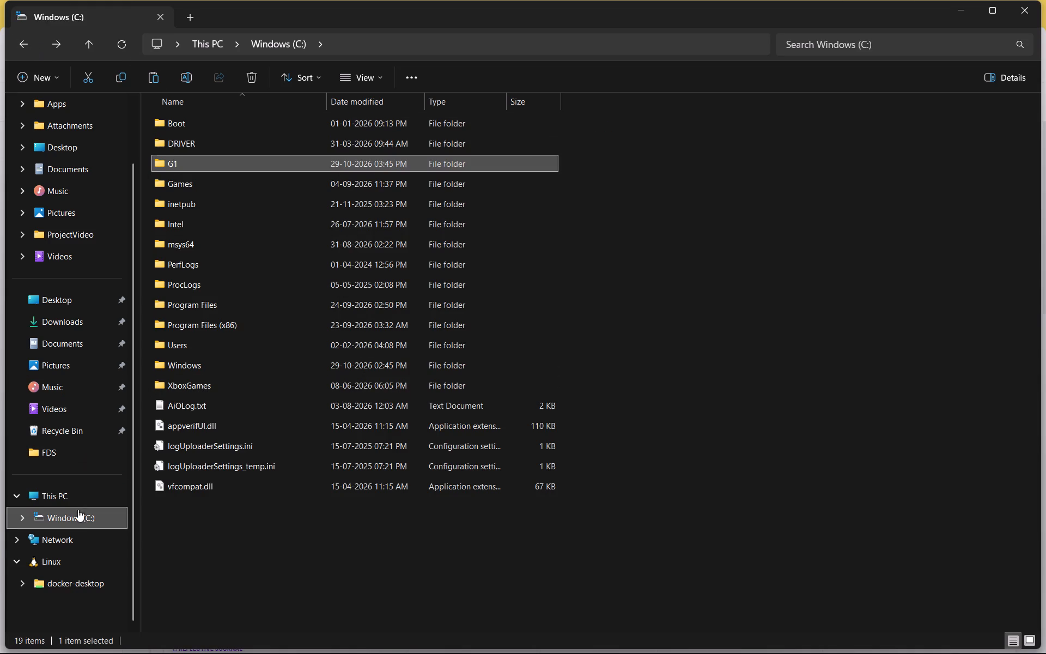
{"action": "left_click", "coordinate": [91, 305]}
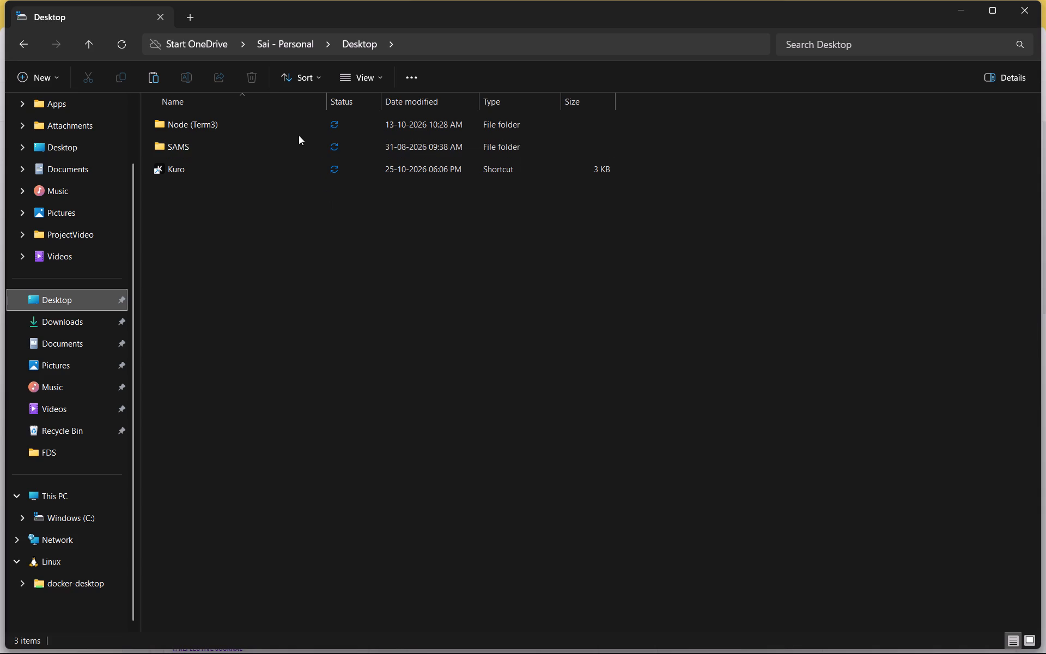
{"action": "left_click", "coordinate": [293, 145]}
{"action": "left_click", "coordinate": [282, 303]}
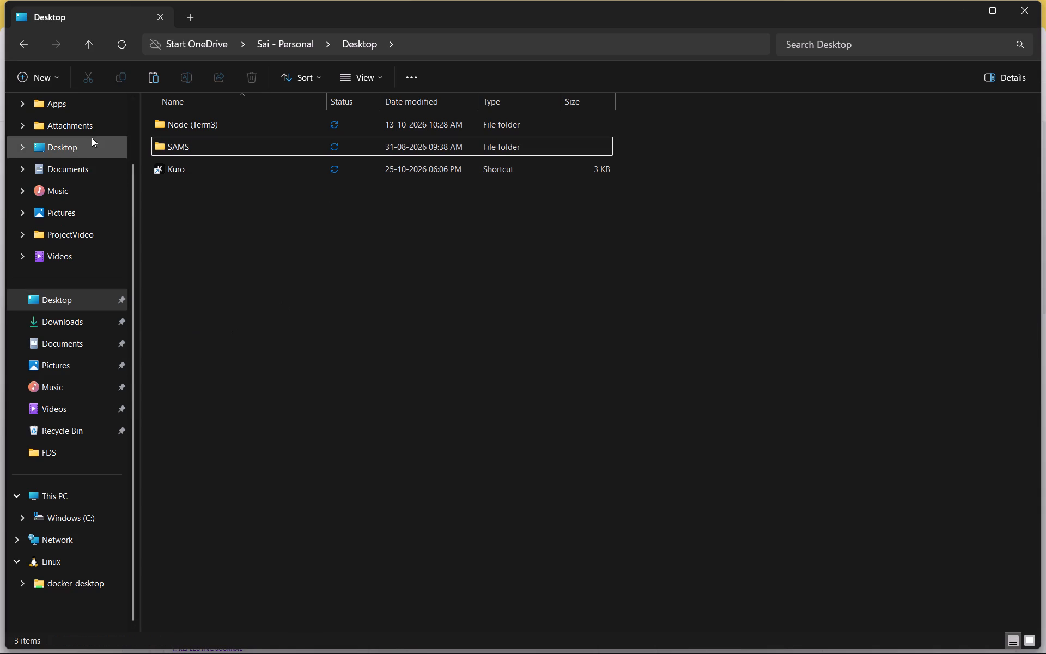
{"action": "left_click", "coordinate": [92, 136]}
{"action": "left_click", "coordinate": [111, 153]}
{"action": "left_click", "coordinate": [23, 149]}
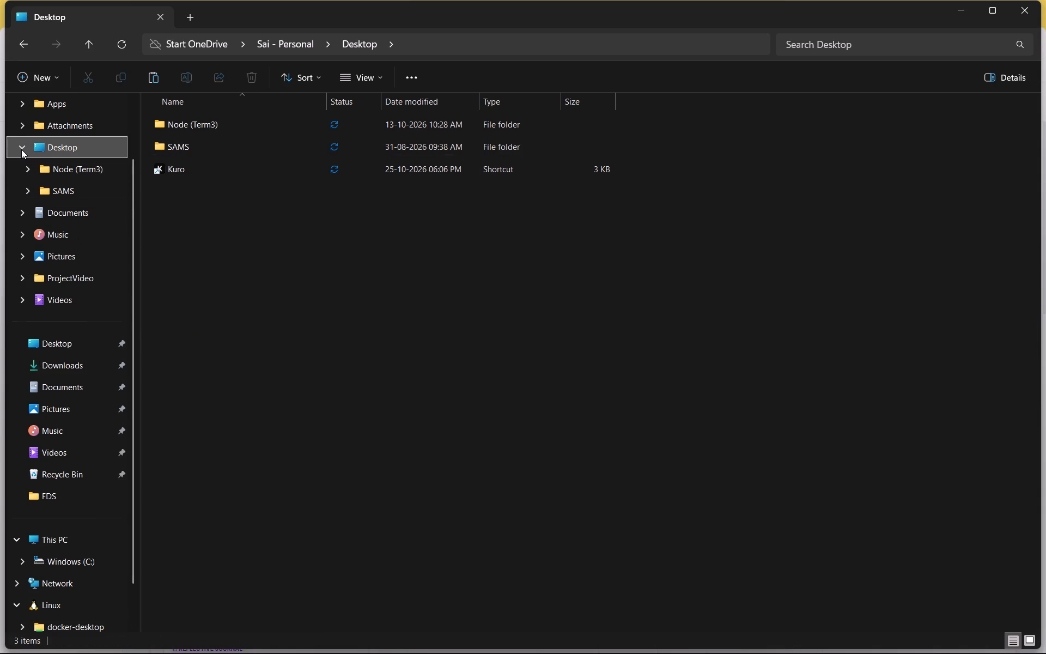
{"action": "left_click", "coordinate": [21, 149]}
{"action": "left_click", "coordinate": [70, 495]}
{"action": "left_click", "coordinate": [254, 106]}
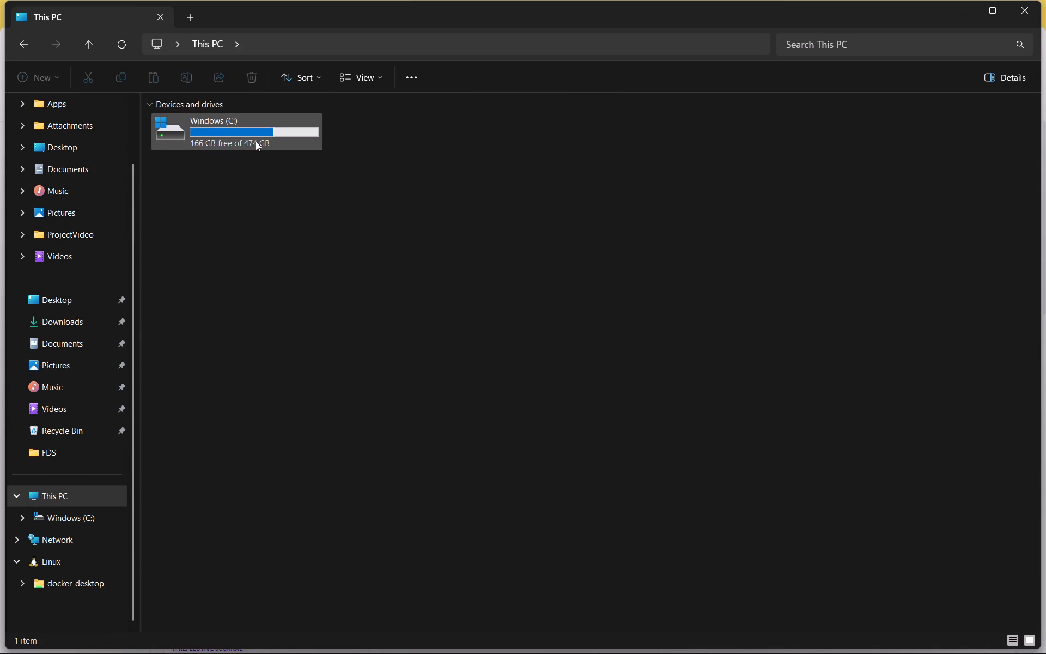
{"action": "double_click", "coordinate": [256, 141]}
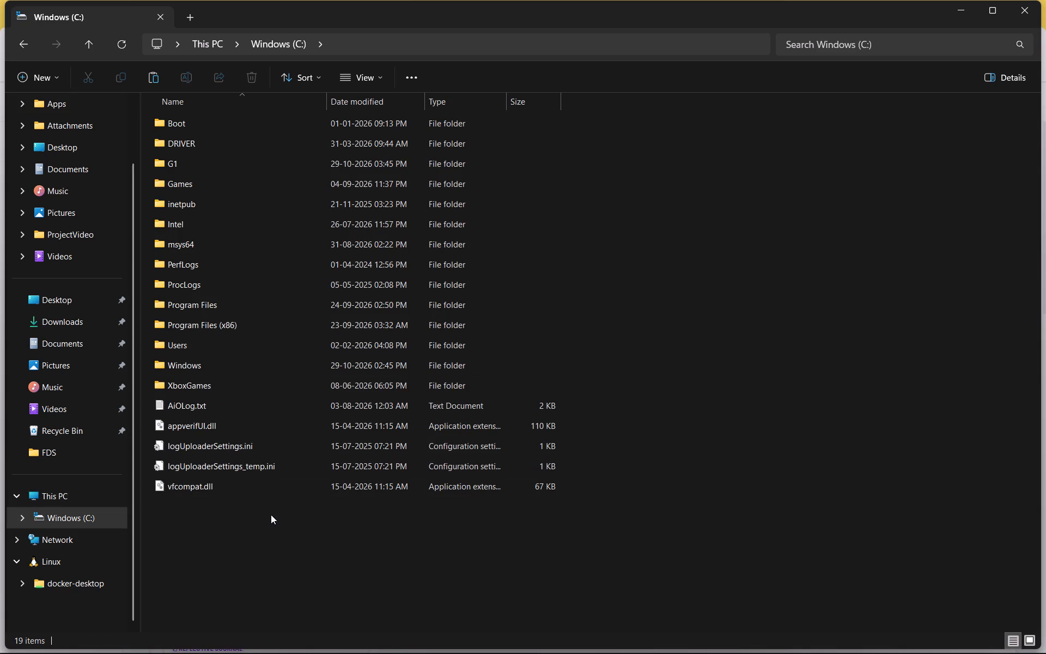
{"action": "left_click", "coordinate": [272, 519]}
{"action": "double_click", "coordinate": [245, 140]}
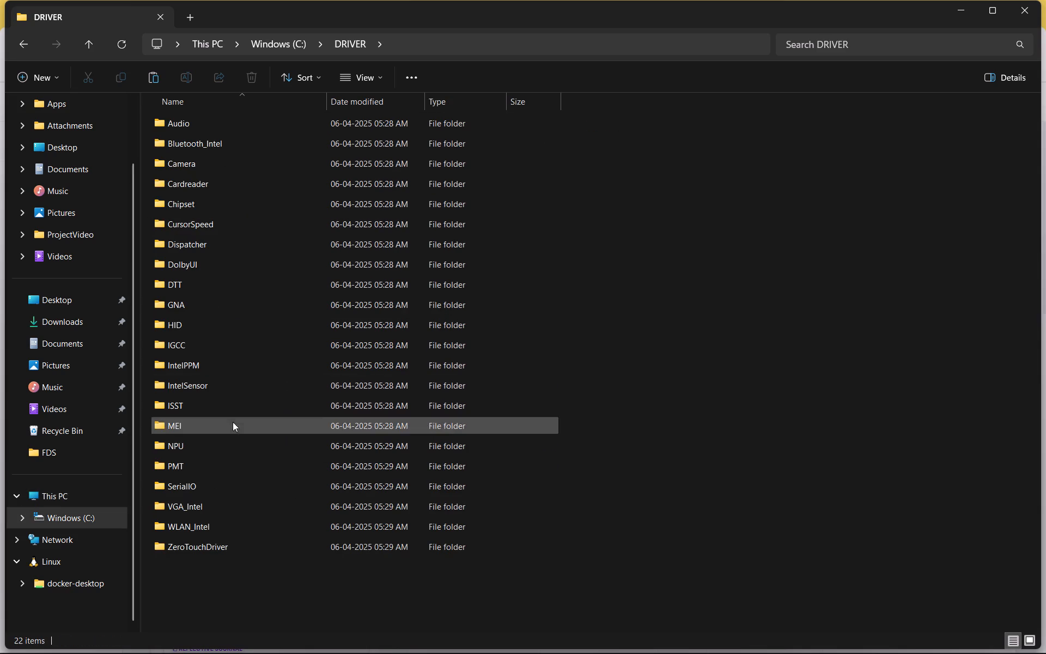
{"action": "left_click", "coordinate": [27, 49]}
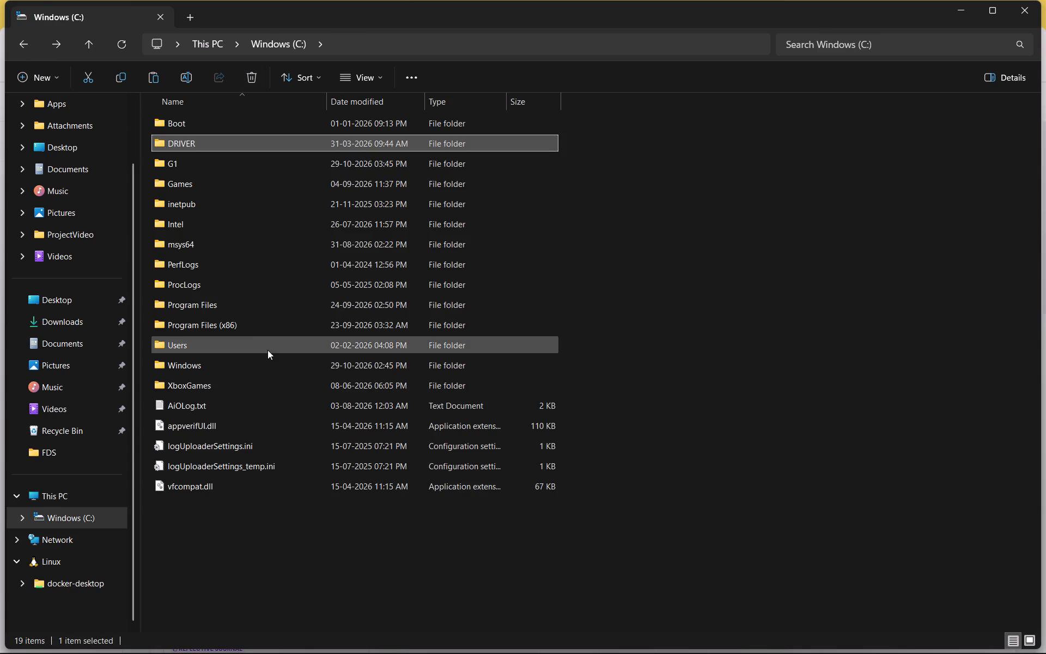
Launch Word from the system search.
{"action": "key", "text": "alt+Tab"}
{"action": "key", "text": "alt+Tab"}
{"action": "key", "text": "alt+Tab"}
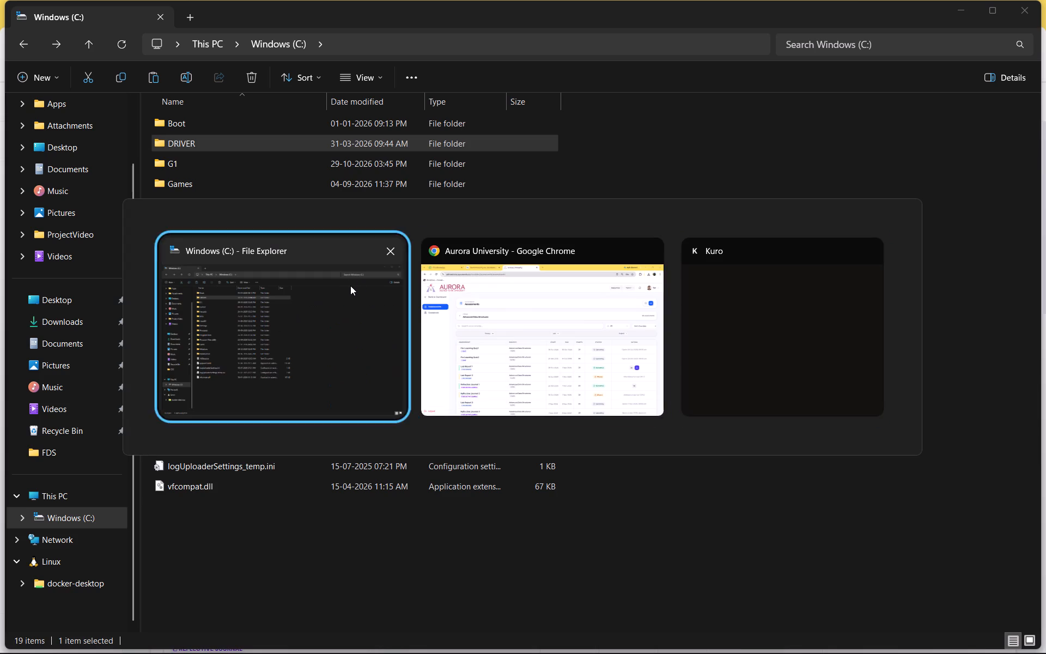
{"action": "key", "text": "alt+Tab"}
{"action": "key", "text": "alt+Tab"}
{"action": "key", "text": "alt+Tab"}
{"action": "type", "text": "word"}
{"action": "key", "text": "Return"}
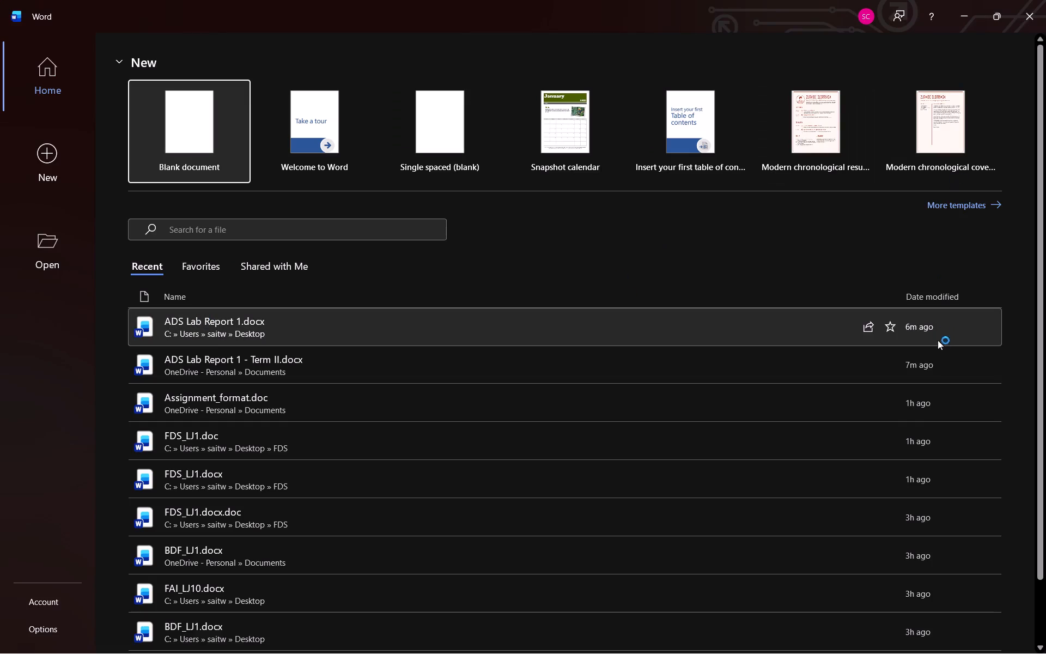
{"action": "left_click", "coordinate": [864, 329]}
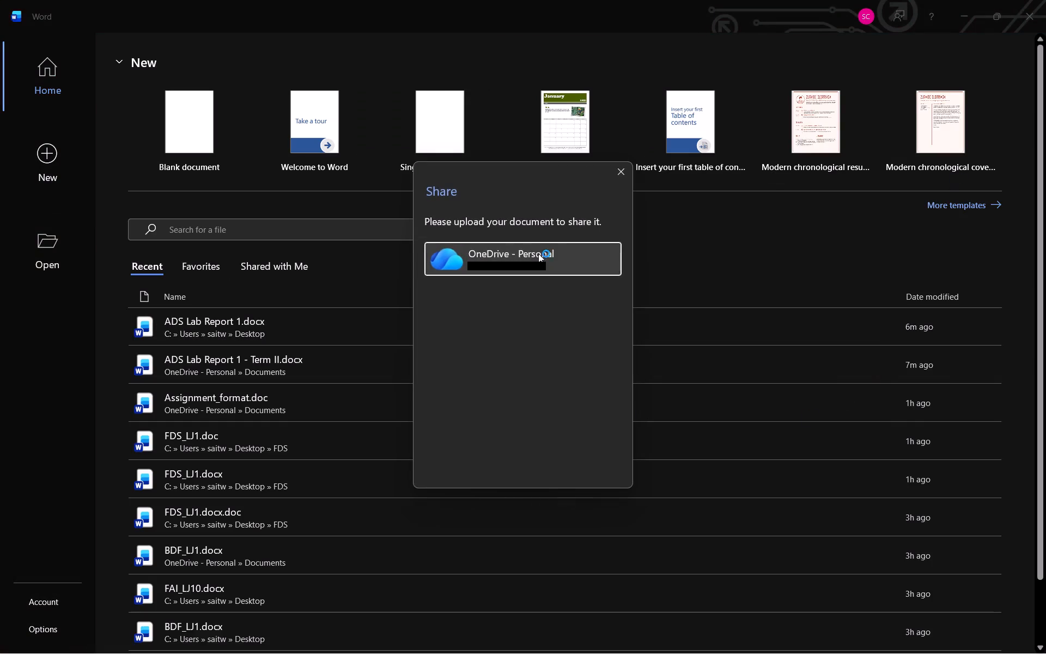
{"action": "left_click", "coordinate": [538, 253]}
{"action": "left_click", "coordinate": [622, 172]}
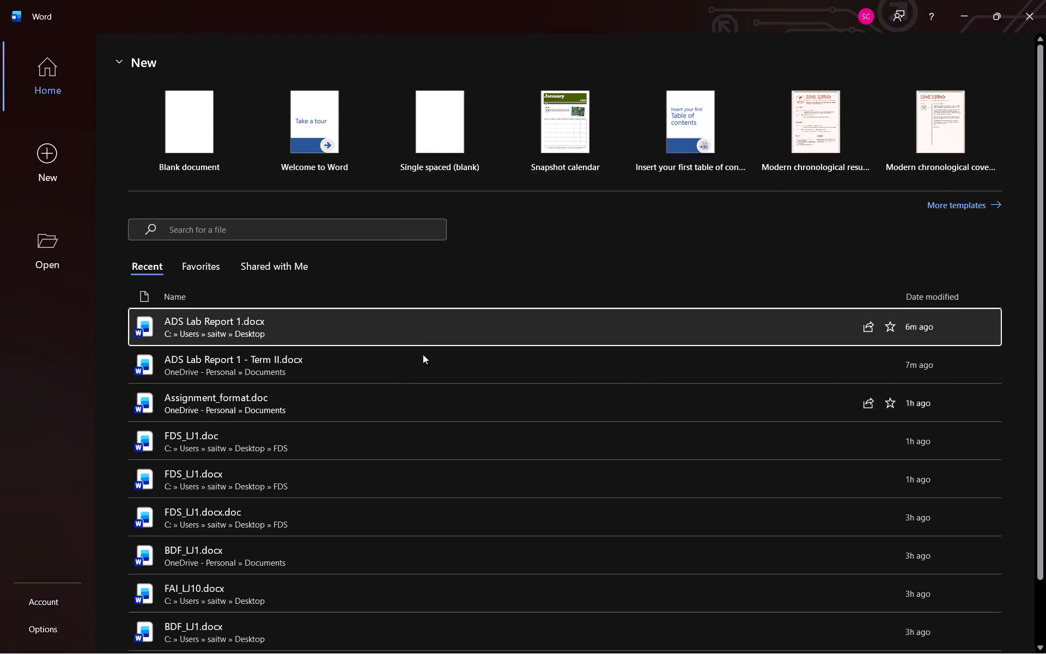
Open the recent document "ADS Lab Report 1.docx" and bring up the recent files list to check where it is saved.
{"action": "left_click", "coordinate": [433, 324]}
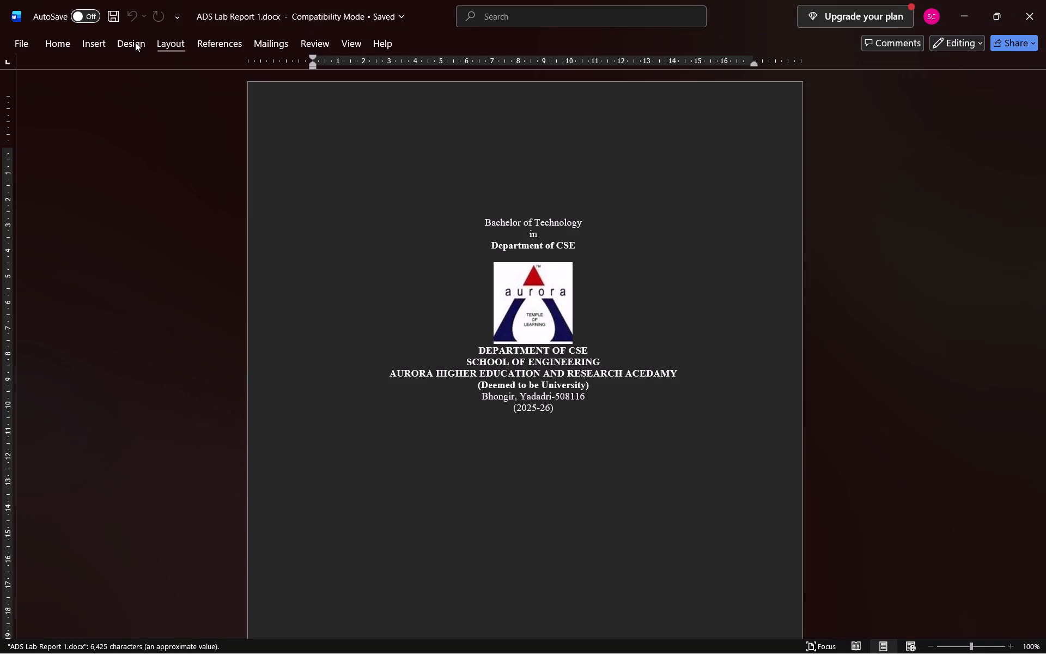
{"action": "left_click", "coordinate": [22, 40]}
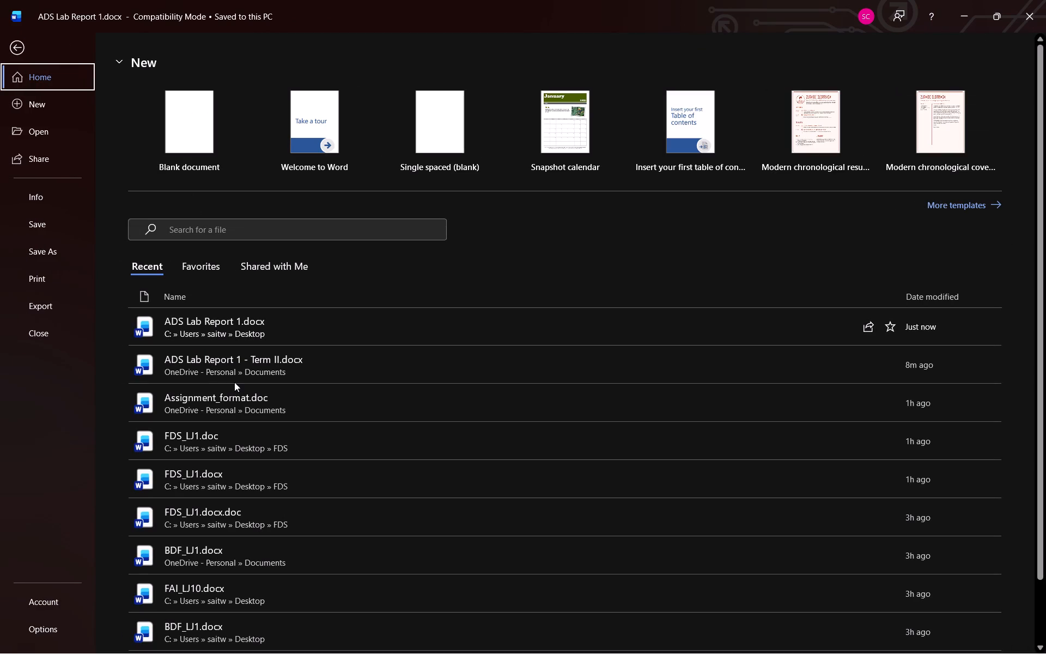
Look through File Explorer's Home view and the Windows (C:) drive, comparing with the document's save path in Word.
{"action": "key", "text": "alt+Tab"}
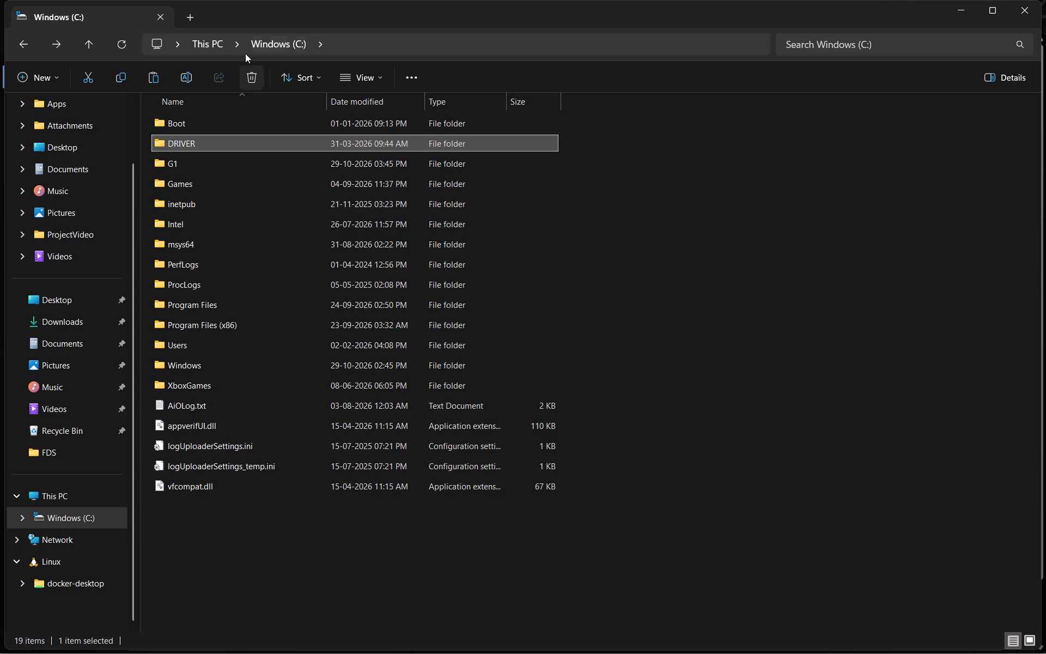
{"action": "scroll", "coordinate": [95, 198], "scroll_direction": "up", "scroll_amount": 5}
{"action": "left_click", "coordinate": [88, 107]}
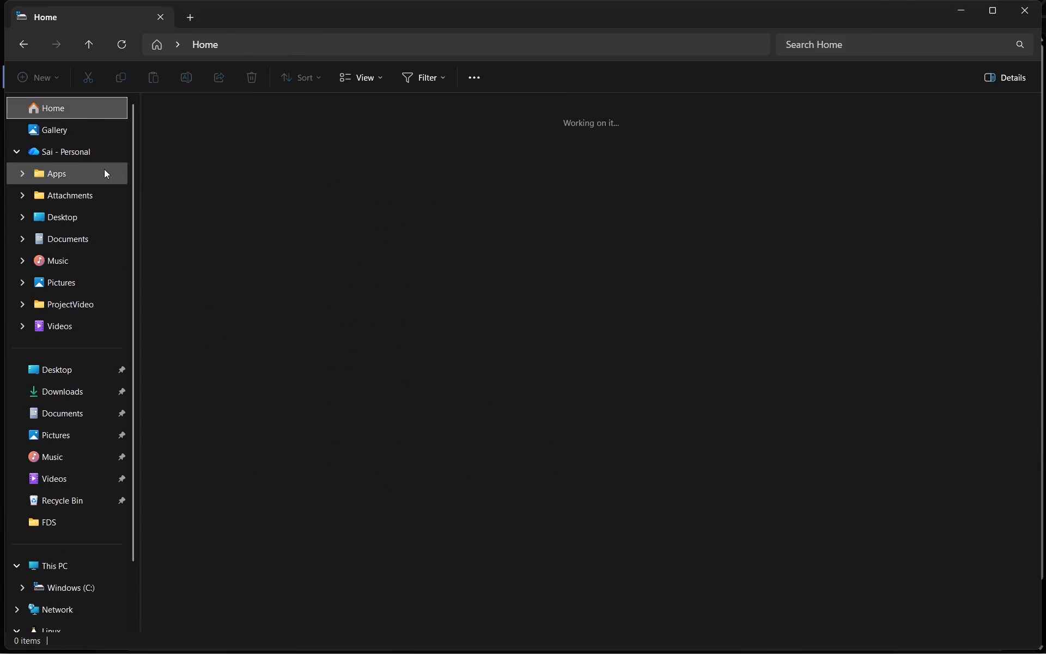
{"action": "scroll", "coordinate": [88, 335], "scroll_direction": "down", "scroll_amount": 2}
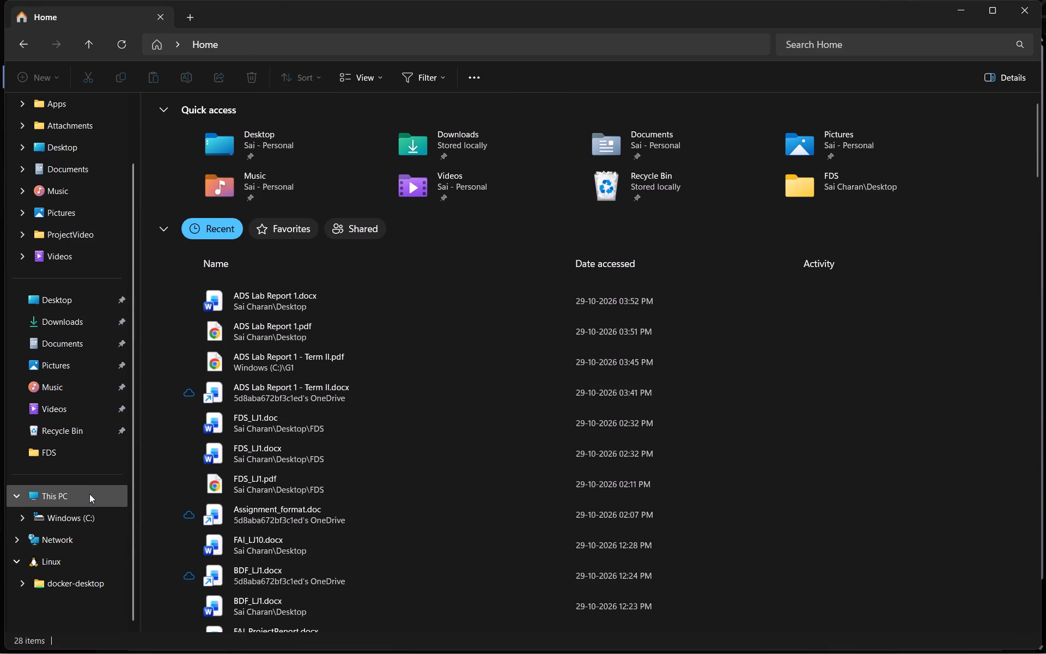
{"action": "left_click", "coordinate": [89, 494]}
{"action": "double_click", "coordinate": [252, 135]}
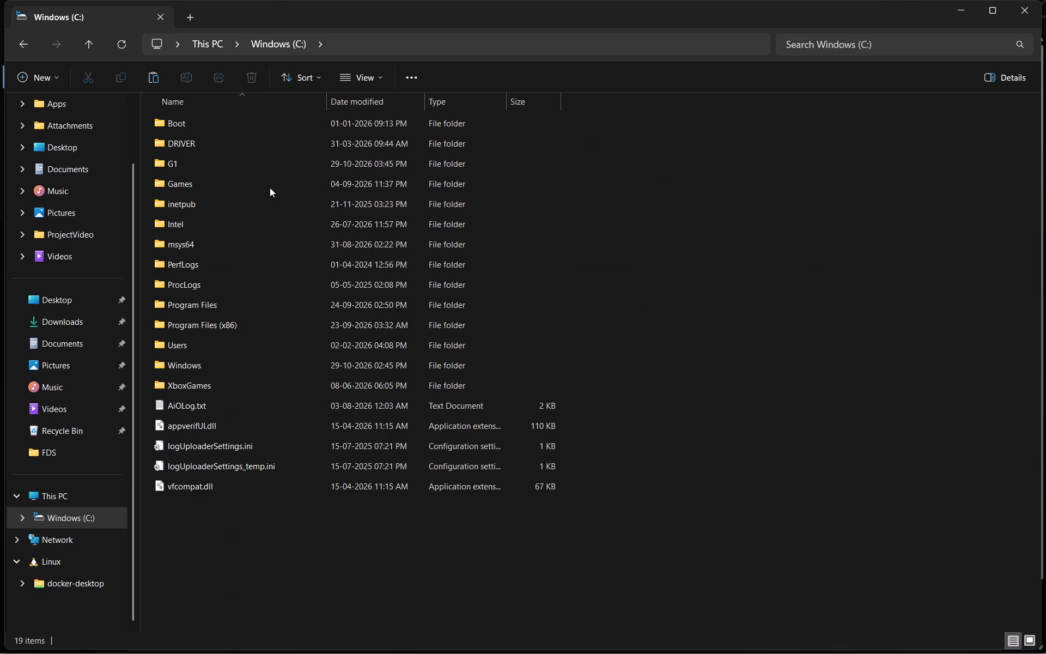
{"action": "key", "text": "alt+Tab"}
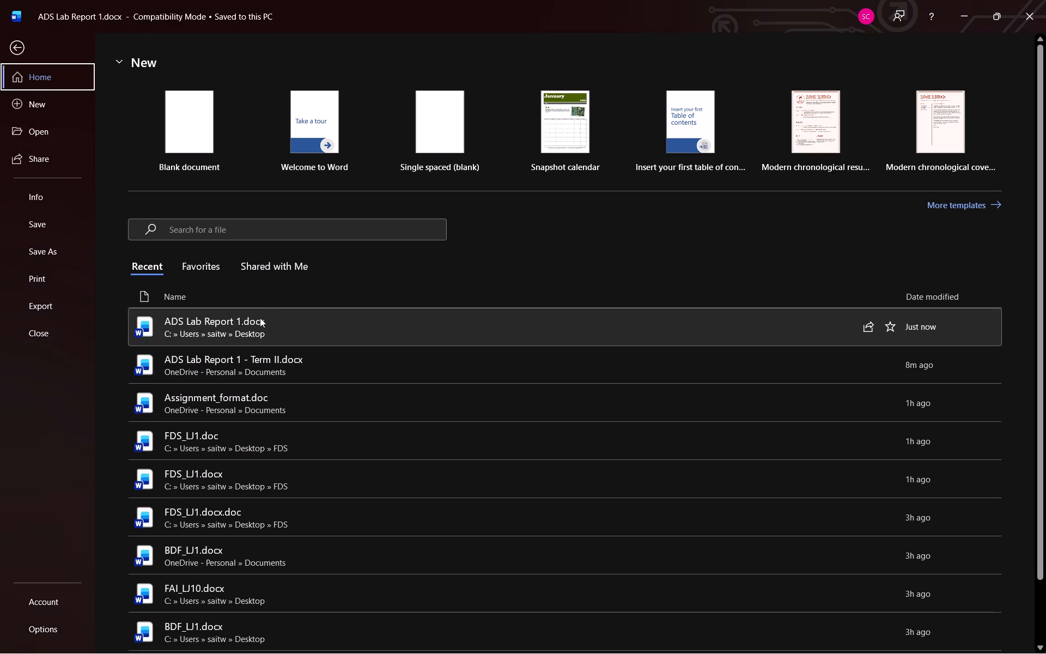
{"action": "key", "text": "alt+Tab"}
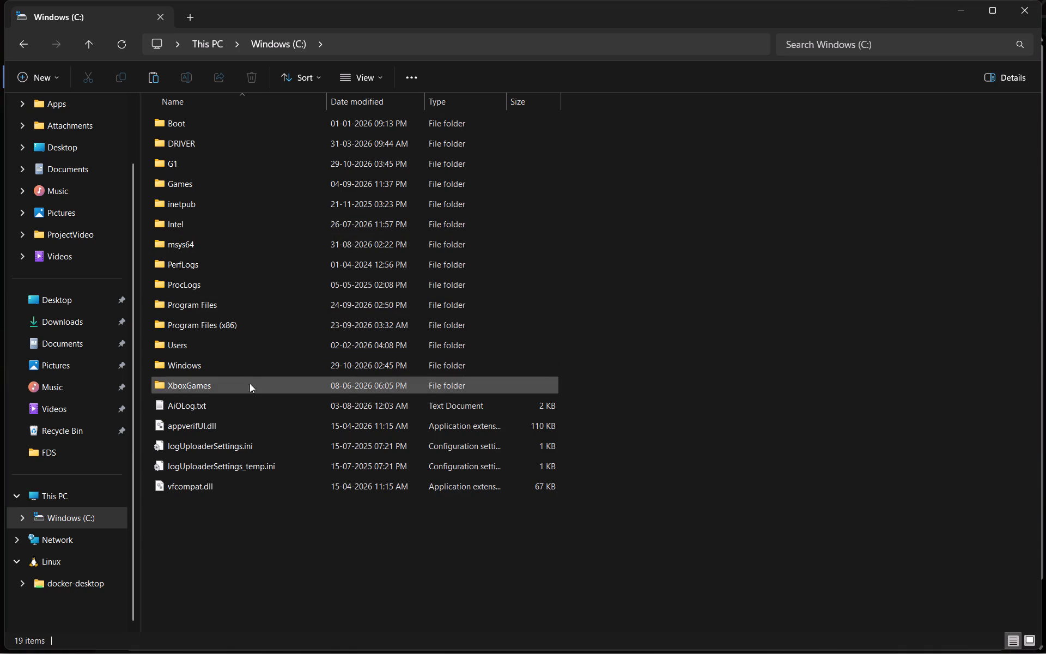
Look for the lab report files in the Downloads, Desktop and Node (Term3) folders and on the Windows (C:) drive.
{"action": "left_click", "coordinate": [87, 318]}
{"action": "left_click", "coordinate": [96, 302]}
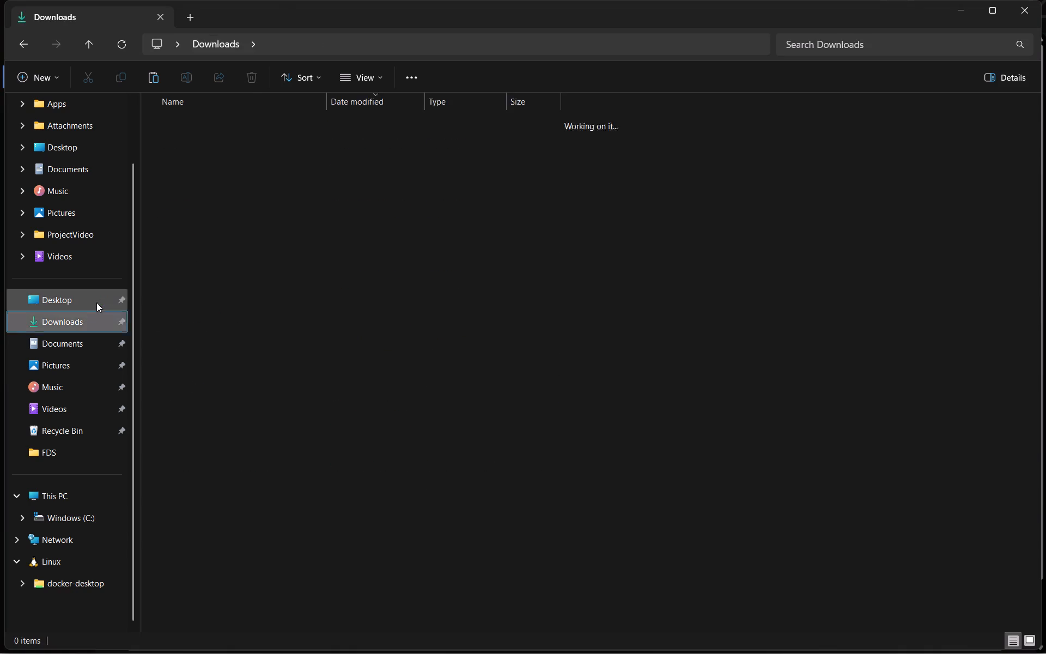
{"action": "double_click", "coordinate": [307, 122]}
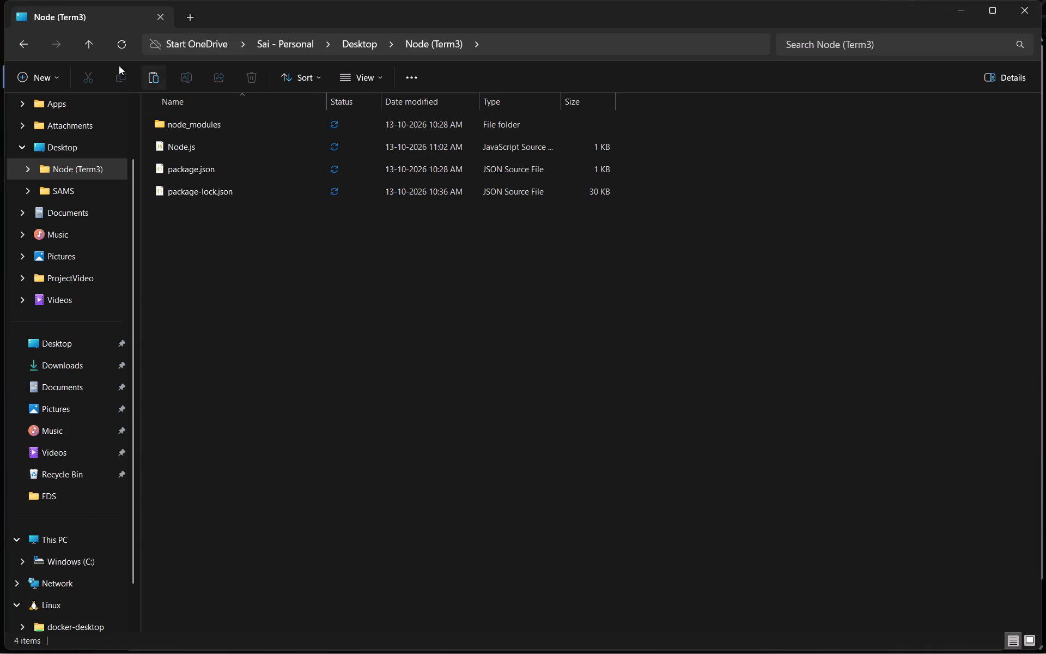
{"action": "left_click", "coordinate": [14, 38]}
{"action": "left_click", "coordinate": [89, 534]}
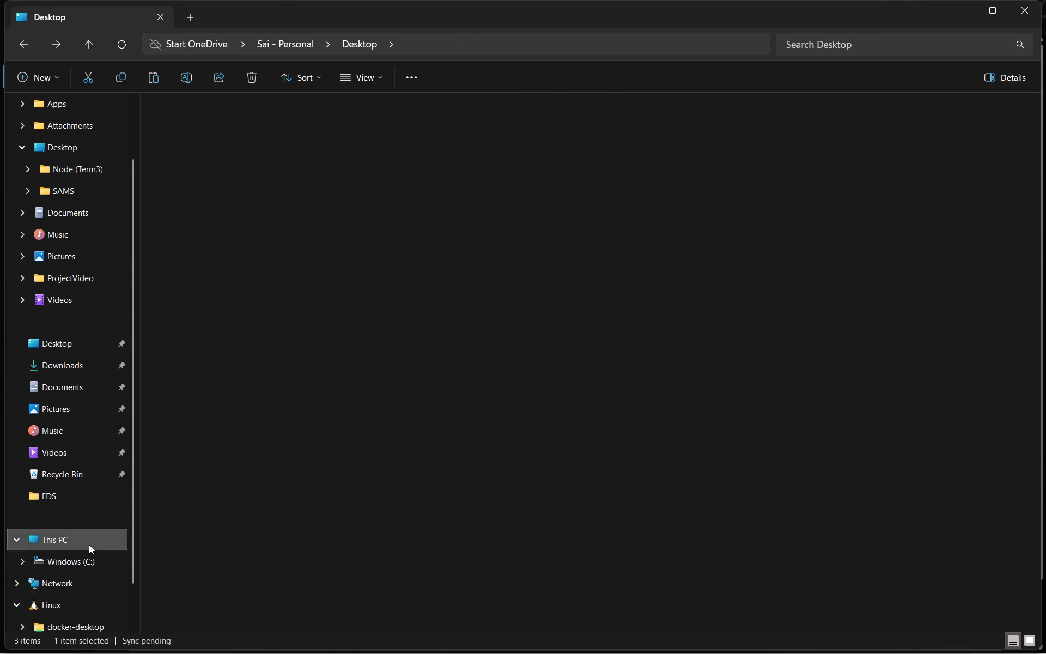
{"action": "left_click", "coordinate": [89, 550]}
{"action": "scroll", "coordinate": [1, 186], "scroll_direction": "up", "scroll_amount": 3}
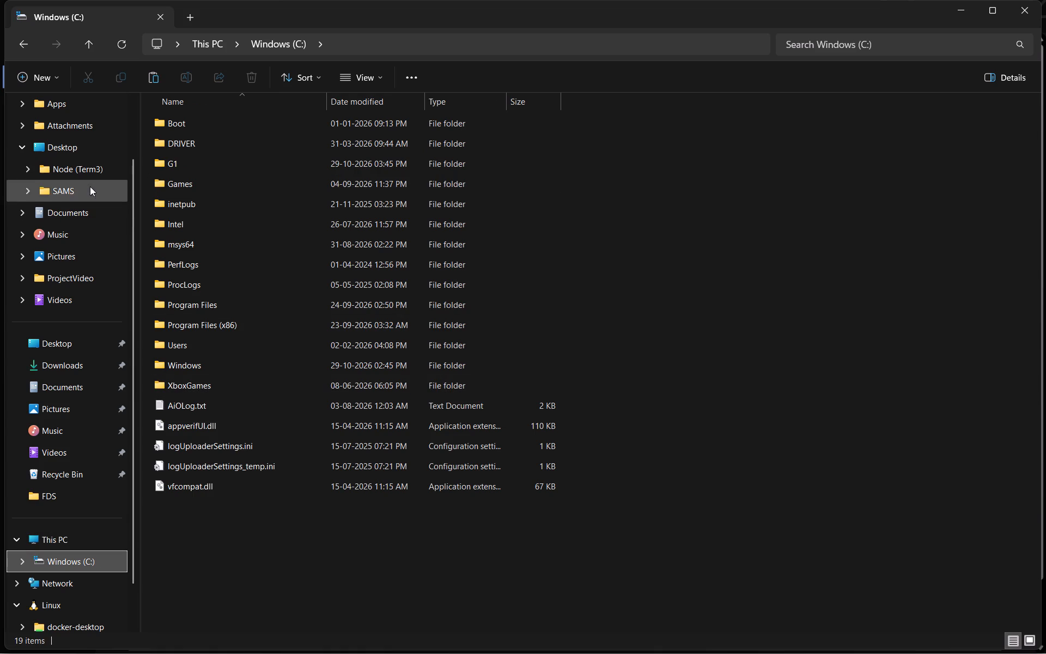
{"action": "left_click", "coordinate": [89, 147]}
{"action": "scroll", "coordinate": [99, 187], "scroll_direction": "up", "scroll_amount": 4}
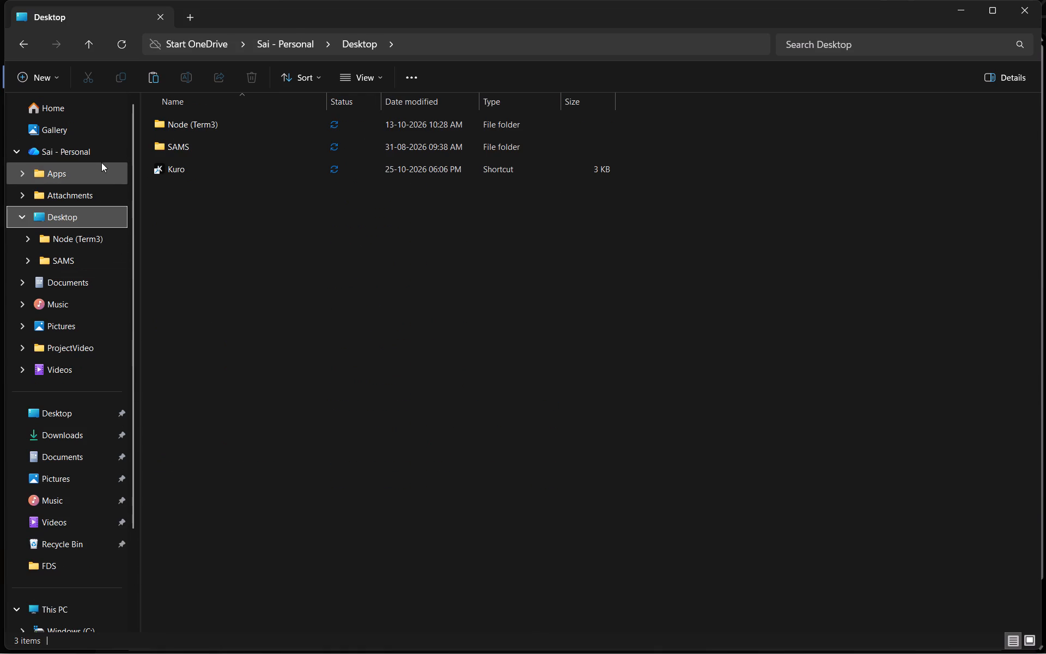
Look for the lab report files in the personal OneDrive folder and its Desktop, Attachments and Apps subfolders.
{"action": "left_click", "coordinate": [112, 148]}
{"action": "double_click", "coordinate": [180, 165]}
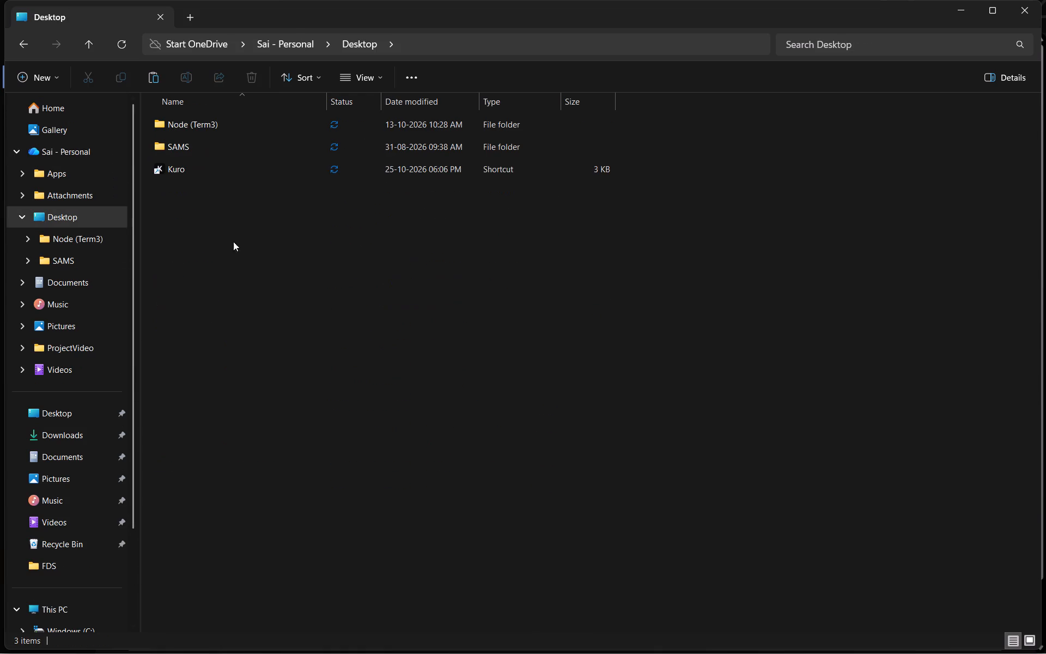
{"action": "left_click", "coordinate": [99, 165]}
{"action": "left_click", "coordinate": [104, 158]}
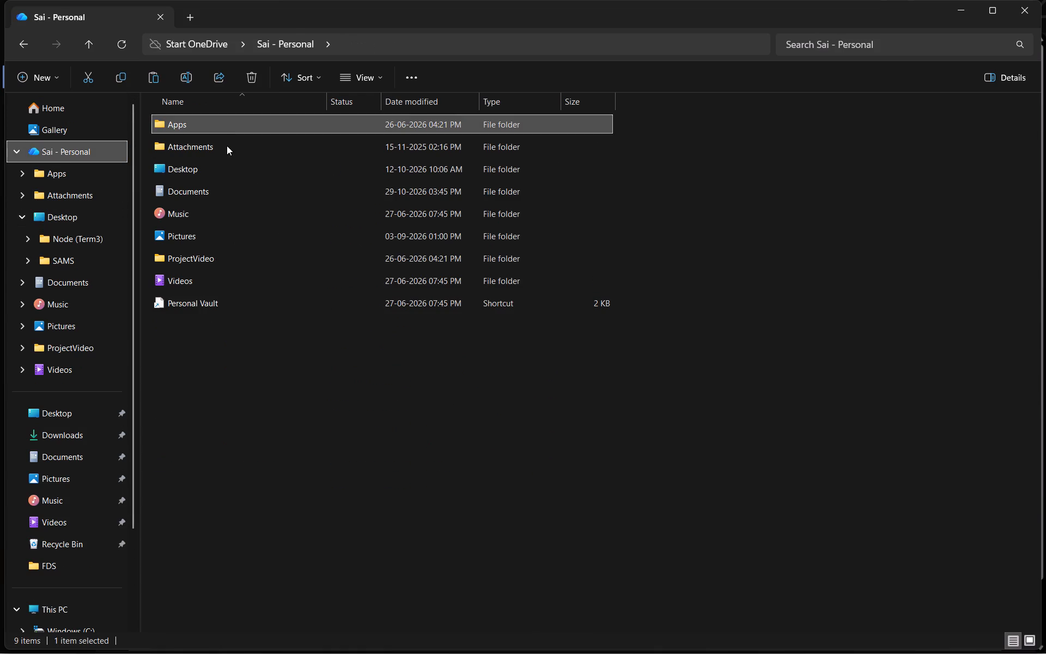
{"action": "left_click", "coordinate": [250, 328]}
{"action": "double_click", "coordinate": [259, 141]}
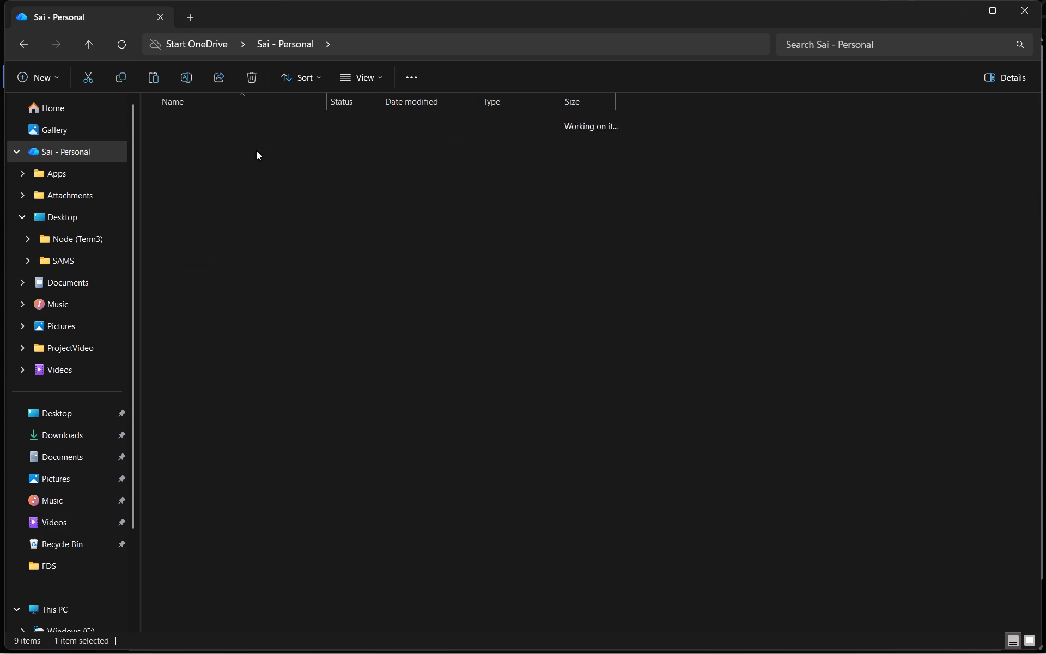
{"action": "left_click", "coordinate": [17, 49]}
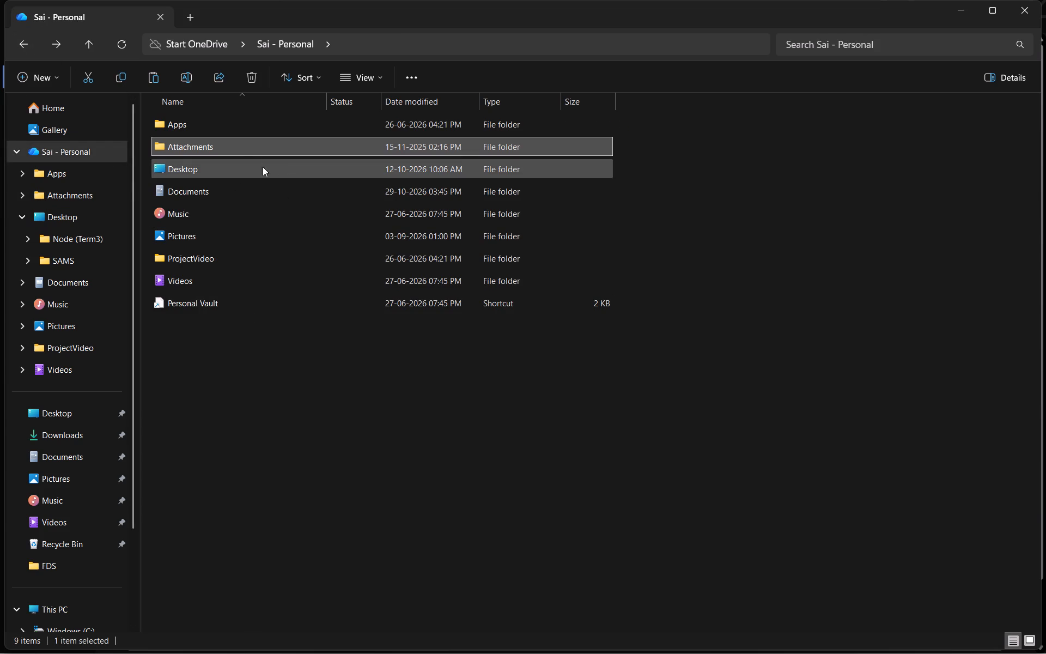
{"action": "left_click", "coordinate": [253, 367]}
{"action": "double_click", "coordinate": [228, 161]}
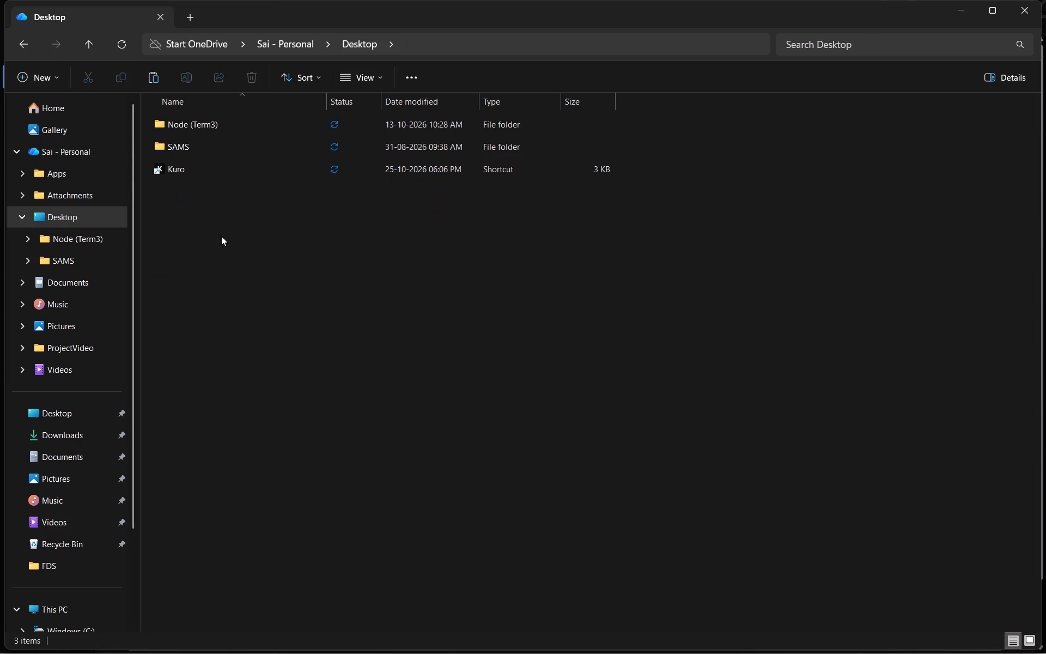
{"action": "left_click", "coordinate": [96, 156]}
{"action": "left_click", "coordinate": [16, 151]}
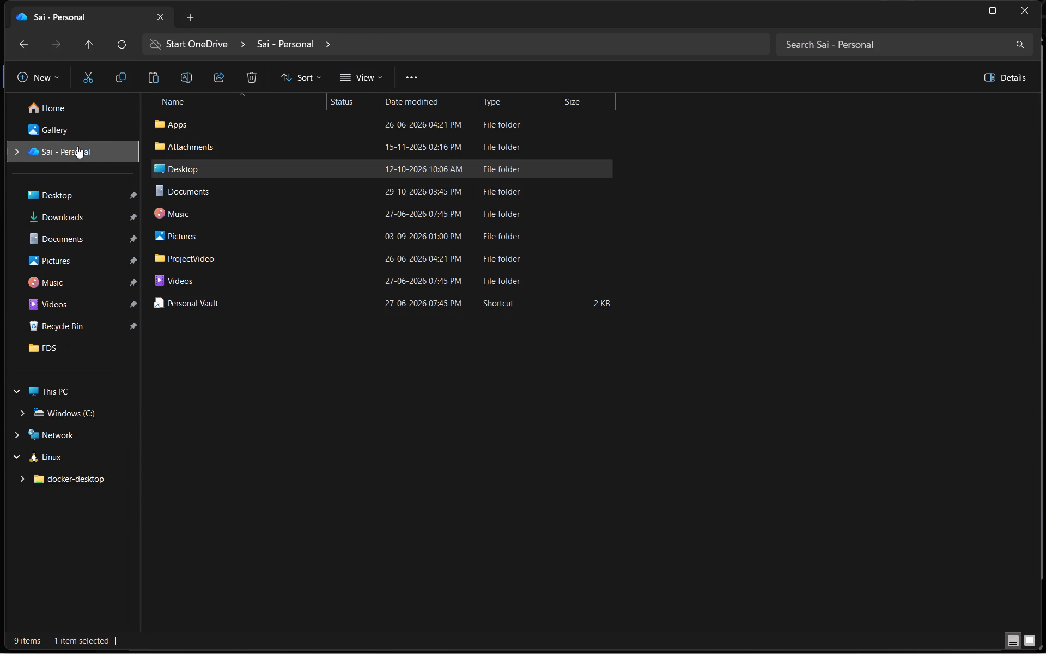
{"action": "left_click", "coordinate": [78, 146]}
{"action": "double_click", "coordinate": [287, 128]}
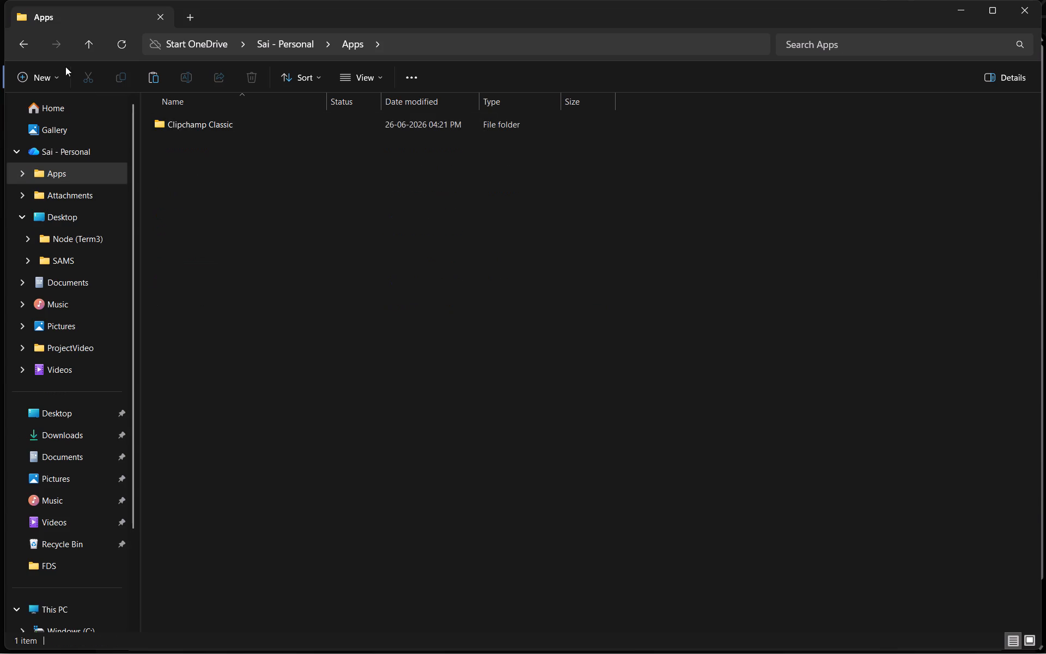
{"action": "left_click", "coordinate": [24, 36]}
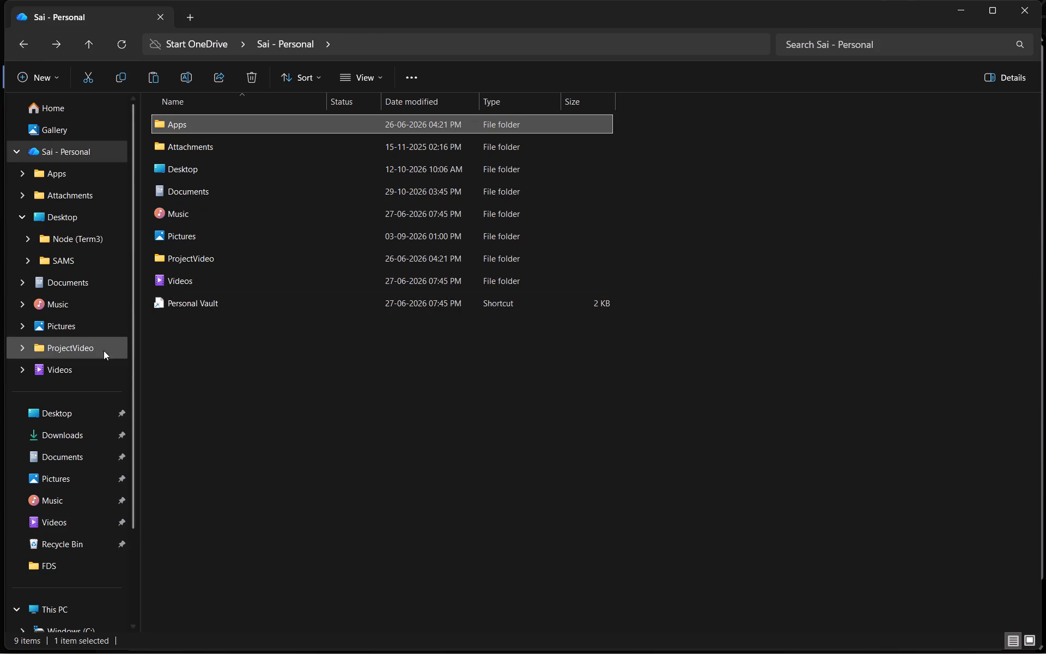
Switch to Word, bring up the PDF export of "ADS Lab Report 1" and copy its Desktop destination folder path.
{"action": "key", "text": "alt+Tab"}
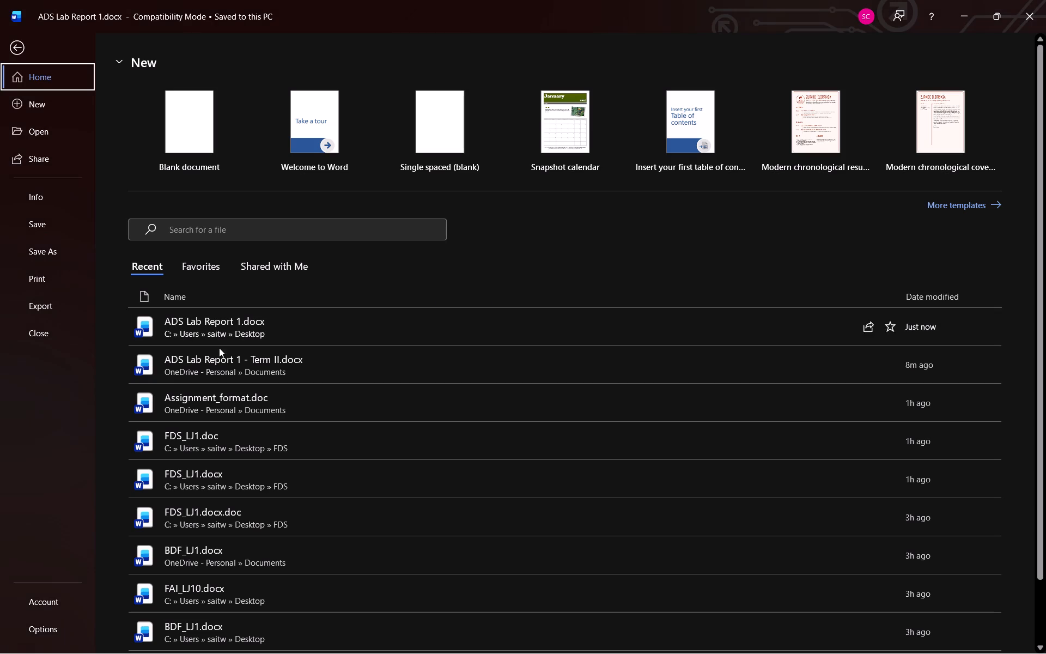
{"action": "left_click", "coordinate": [46, 317]}
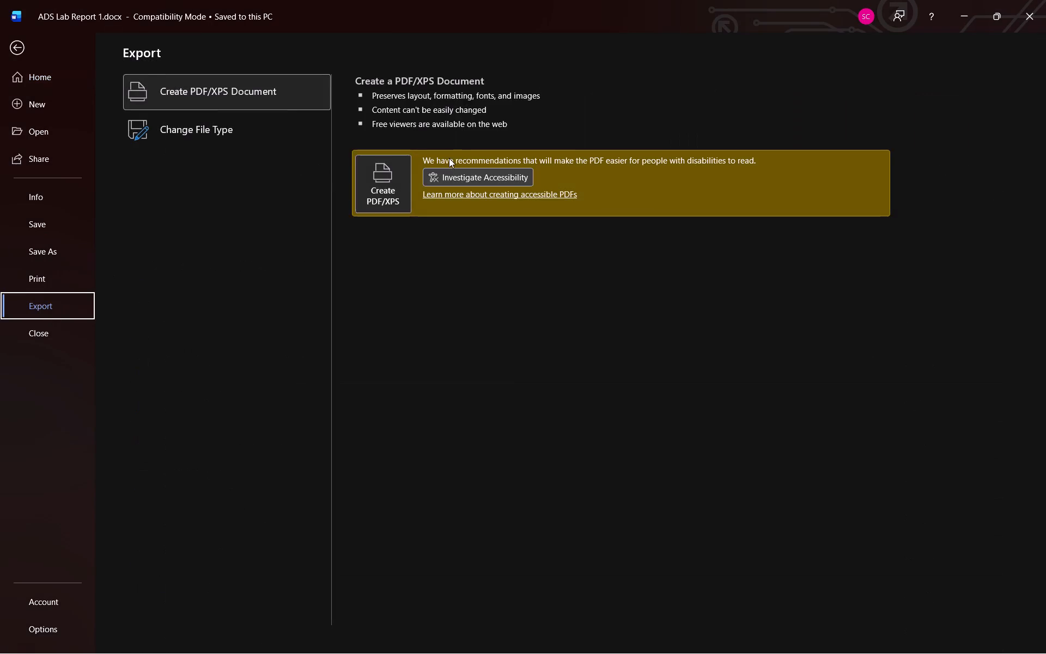
{"action": "left_click", "coordinate": [373, 187]}
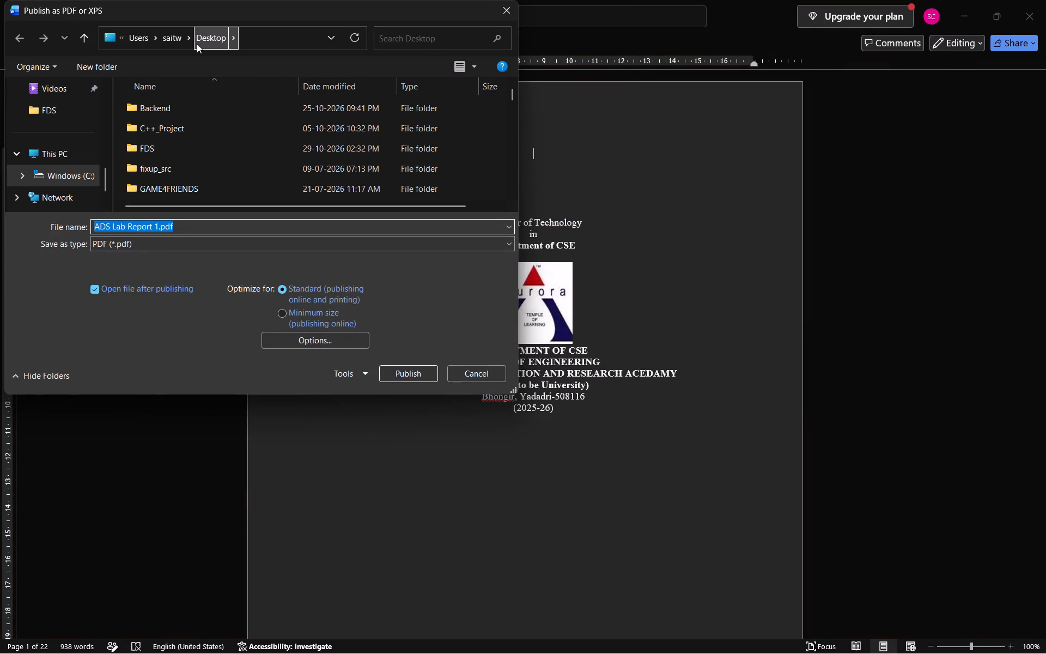
{"action": "scroll", "coordinate": [86, 120], "scroll_direction": "up", "scroll_amount": 3}
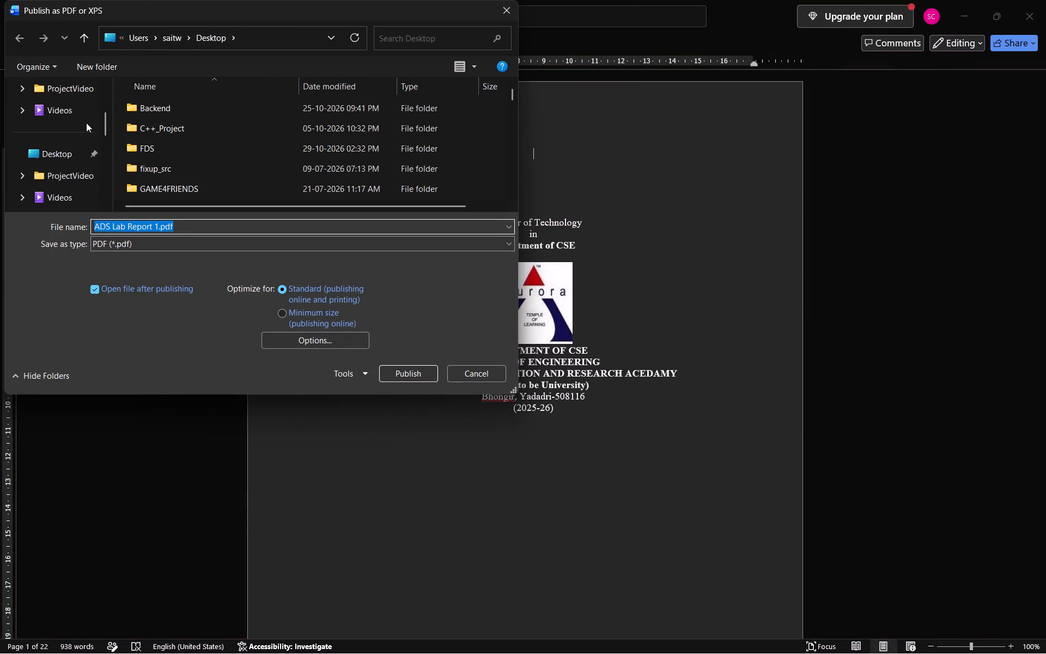
{"action": "scroll", "coordinate": [86, 120], "scroll_direction": "up", "scroll_amount": 5}
{"action": "scroll", "coordinate": [98, 86], "scroll_direction": "down", "scroll_amount": 1}
{"action": "scroll", "coordinate": [87, 144], "scroll_direction": "down", "scroll_amount": 1}
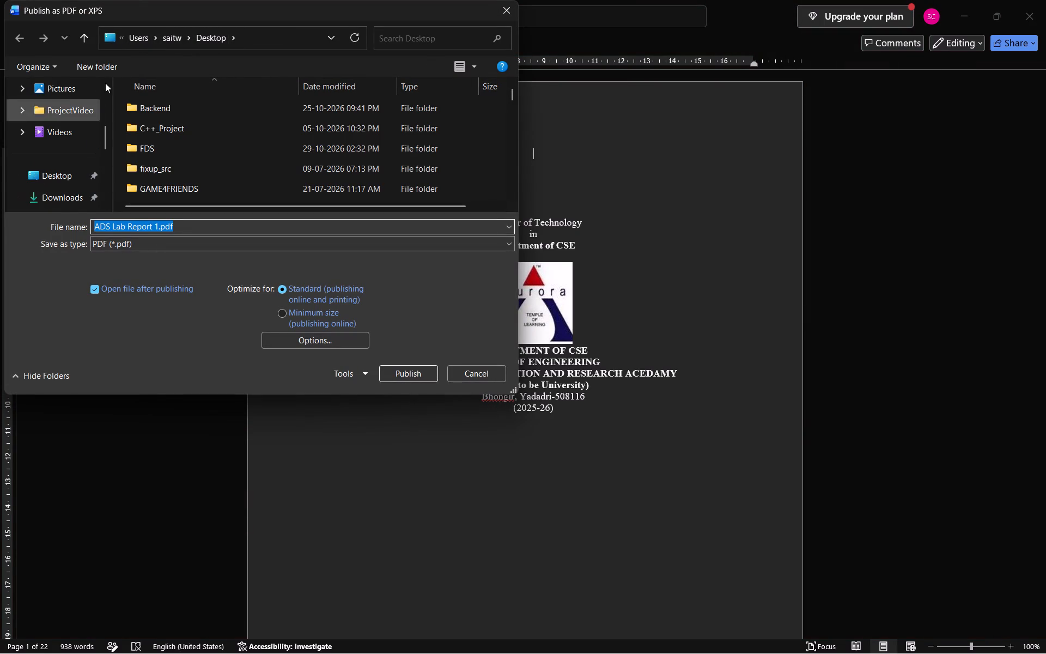
{"action": "left_click", "coordinate": [113, 38]}
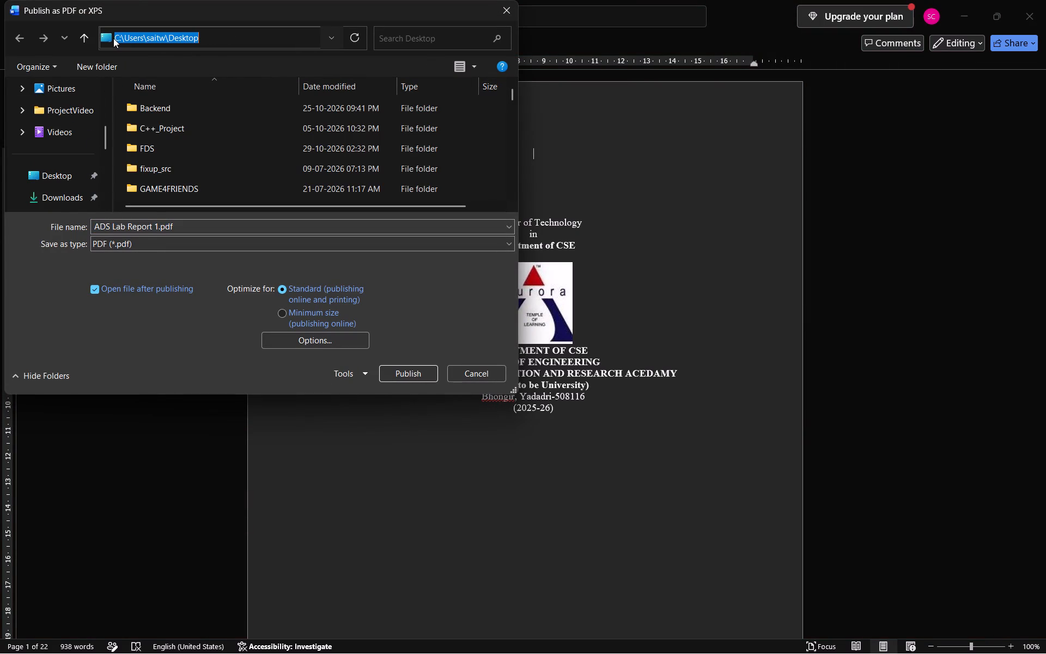
{"action": "key", "text": "ctrl+c"}
Open the copied Desktop path in a fresh File Explorer tab, check it for the report files and close the window.
{"action": "key", "text": "alt+Tab"}
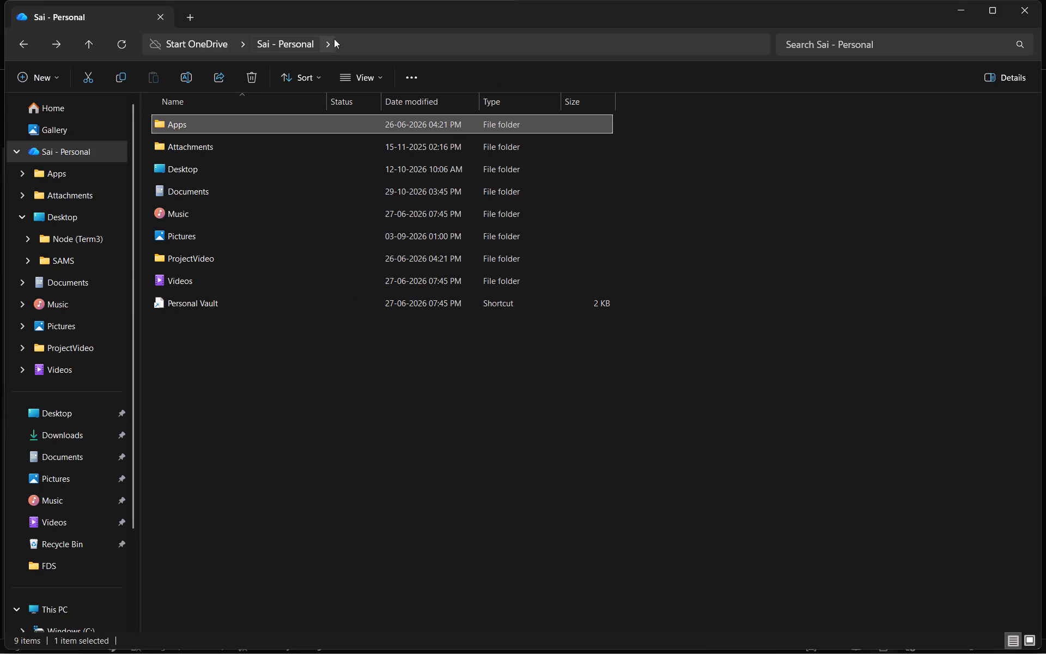
{"action": "left_click", "coordinate": [336, 41]}
{"action": "left_click", "coordinate": [188, 22]}
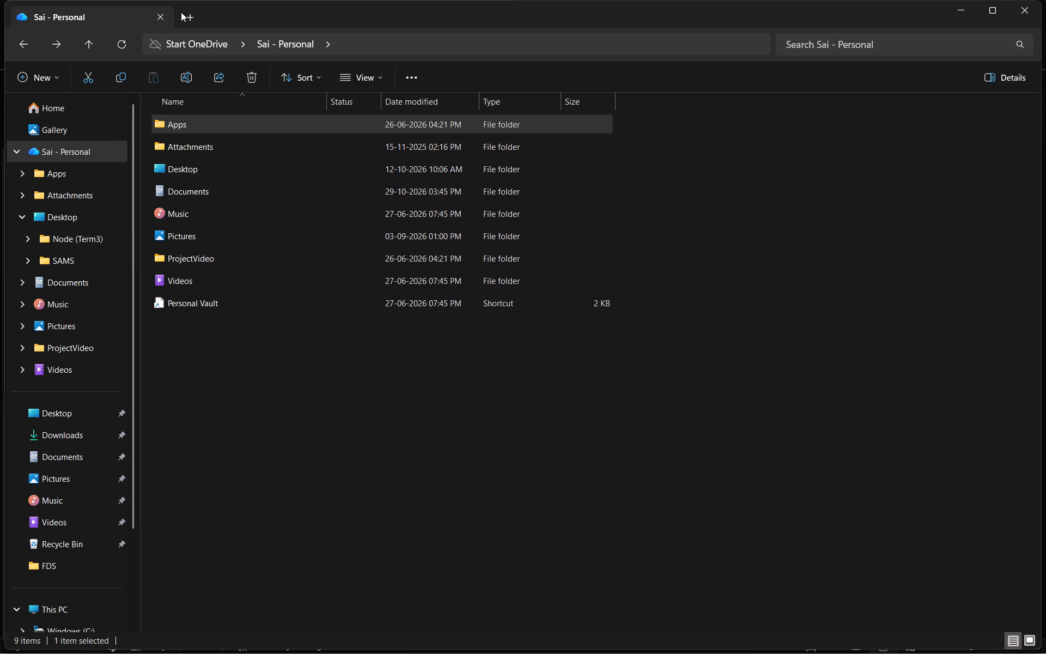
{"action": "left_click", "coordinate": [191, 14]}
{"action": "left_click", "coordinate": [163, 16]}
{"action": "left_click", "coordinate": [229, 49]}
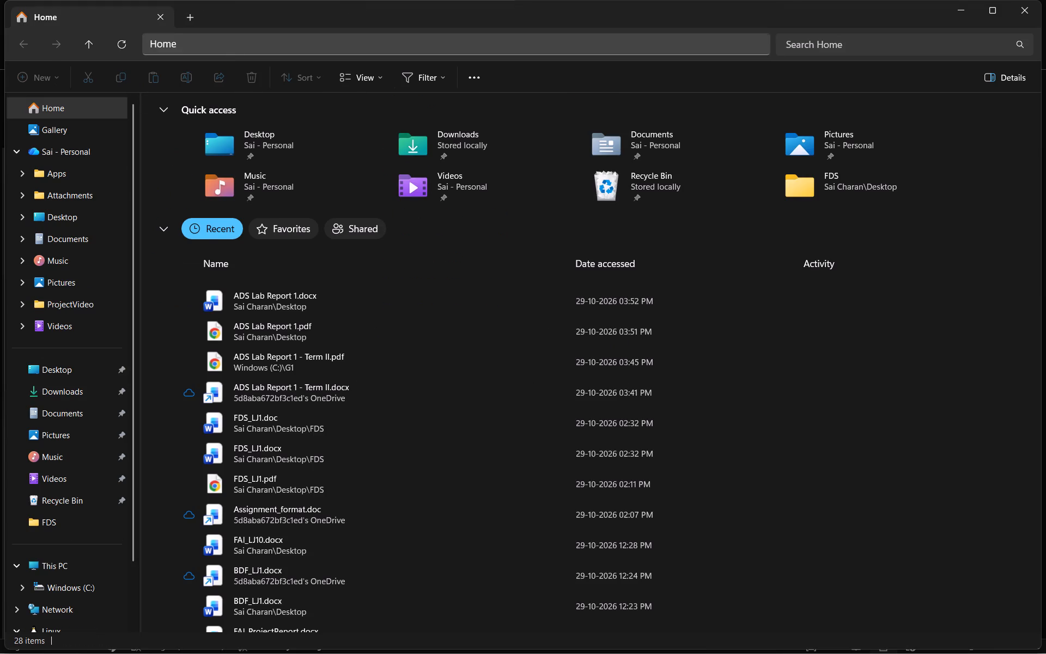
{"action": "key", "text": "ctrl+v"}
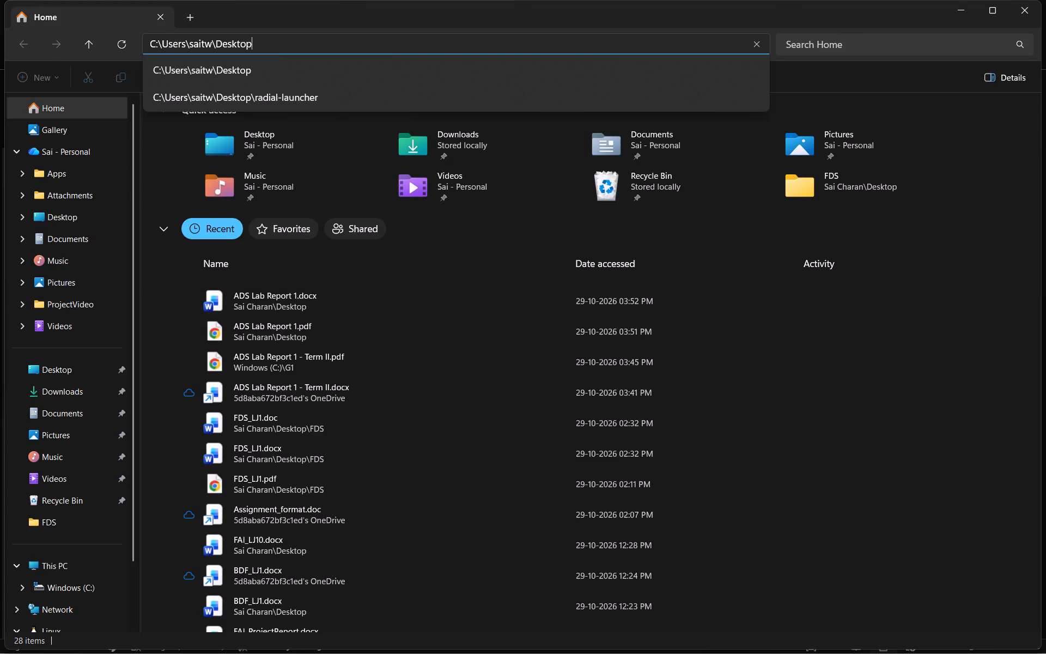
{"action": "left_click", "coordinate": [315, 64]}
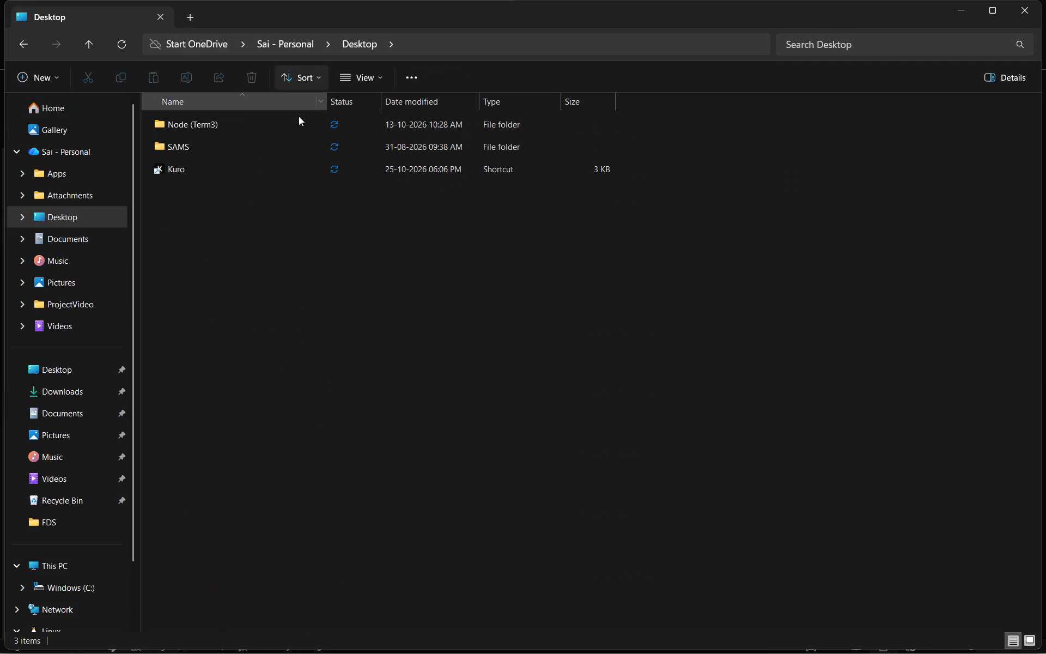
{"action": "triple_click", "coordinate": [375, 316]}
{"action": "triple_click", "coordinate": [375, 315]}
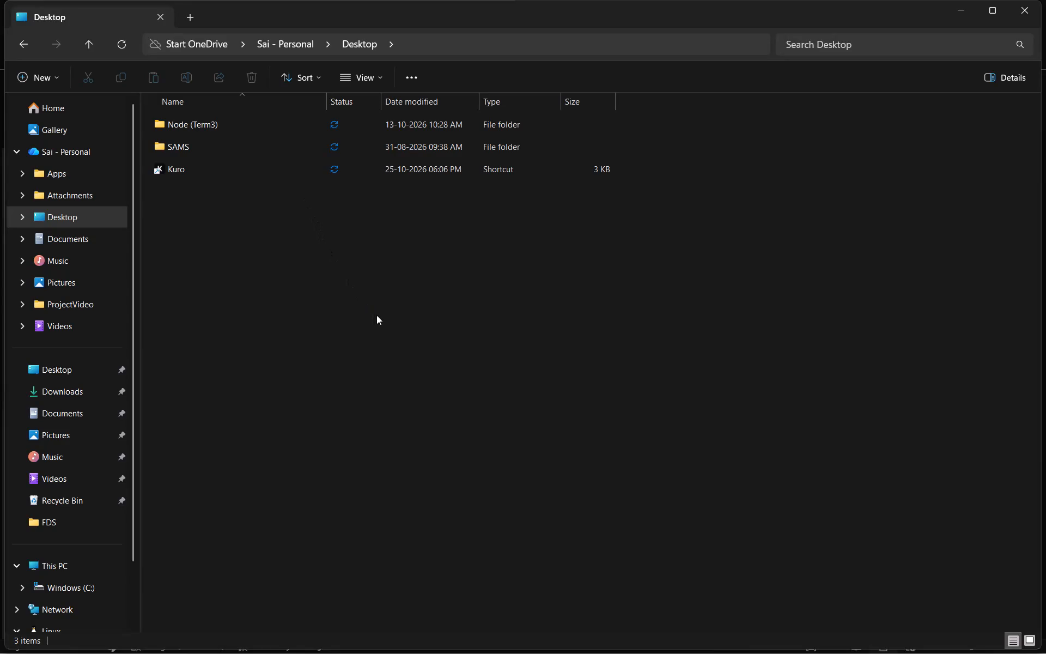
{"action": "key", "text": "ctrl+w"}
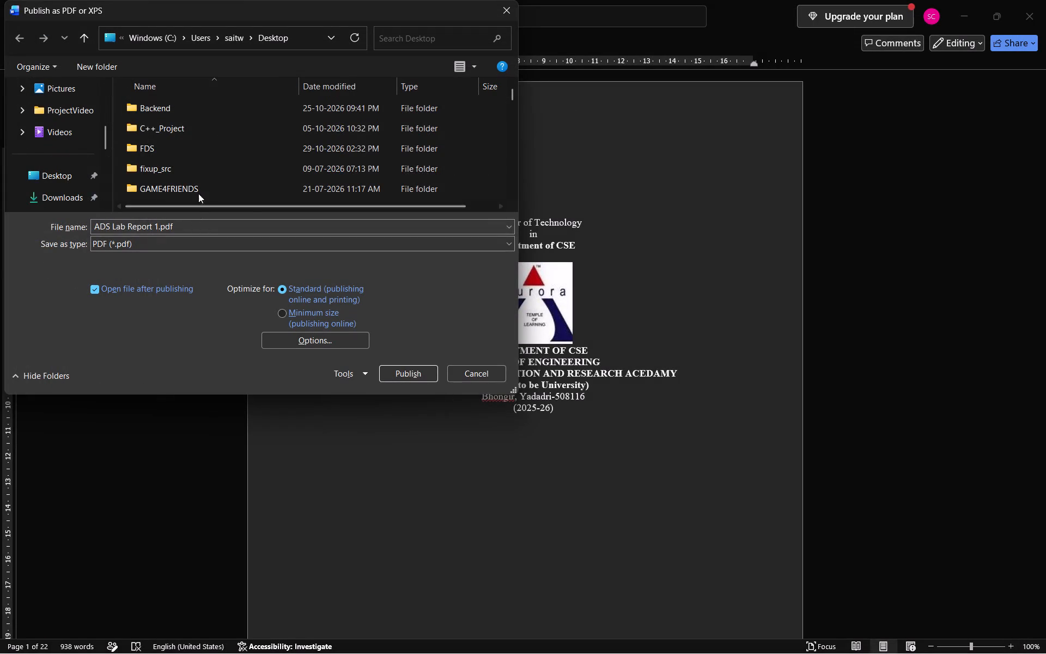
Browse the user Desktop, Windows (C:) and OneDrive Desktop folders in Word's PDF export dialog, and dismiss it without publishing.
{"action": "scroll", "coordinate": [289, 141], "scroll_direction": "down", "scroll_amount": 12}
{"action": "scroll", "coordinate": [300, 134], "scroll_direction": "up", "scroll_amount": 19}
{"action": "left_click", "coordinate": [272, 44]}
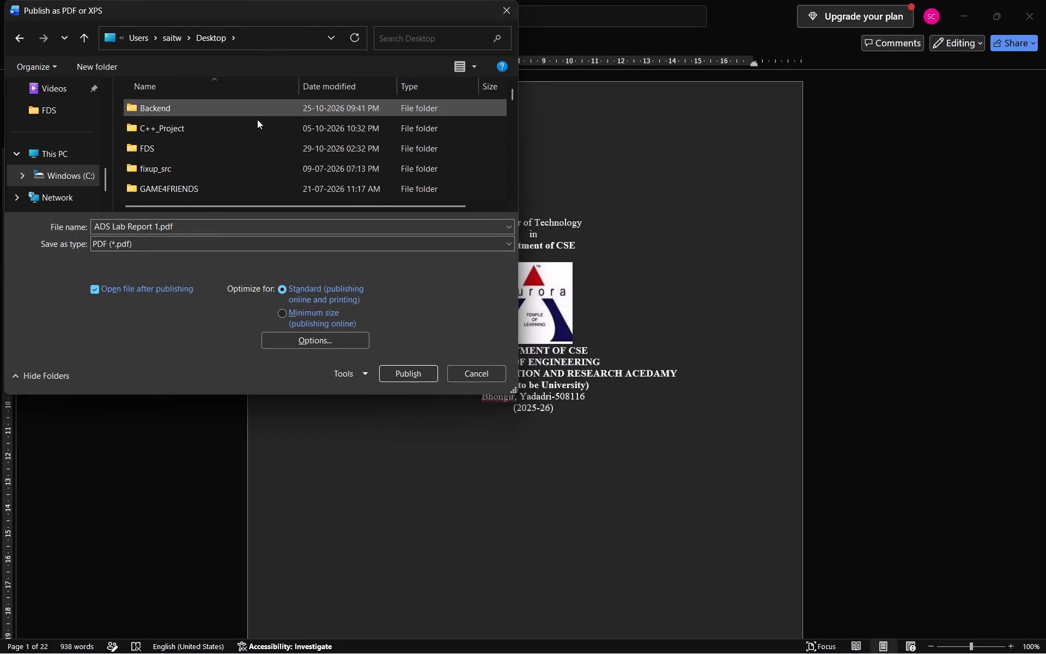
{"action": "scroll", "coordinate": [255, 133], "scroll_direction": "down", "scroll_amount": 8}
{"action": "scroll", "coordinate": [250, 129], "scroll_direction": "up", "scroll_amount": 12}
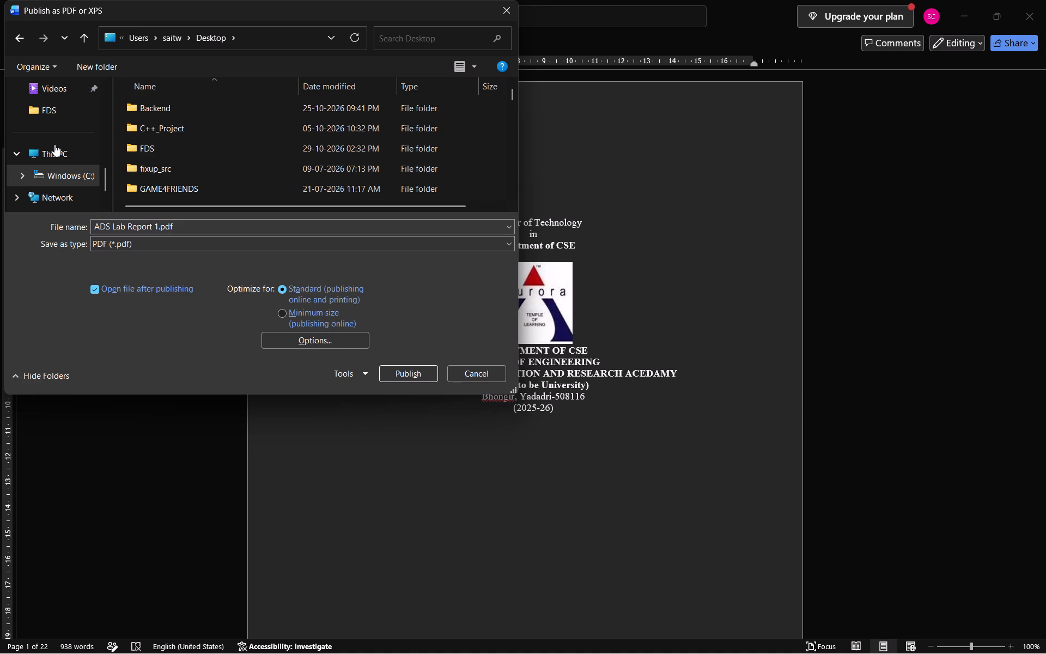
{"action": "left_click", "coordinate": [62, 178]}
{"action": "scroll", "coordinate": [181, 161], "scroll_direction": "down", "scroll_amount": 2}
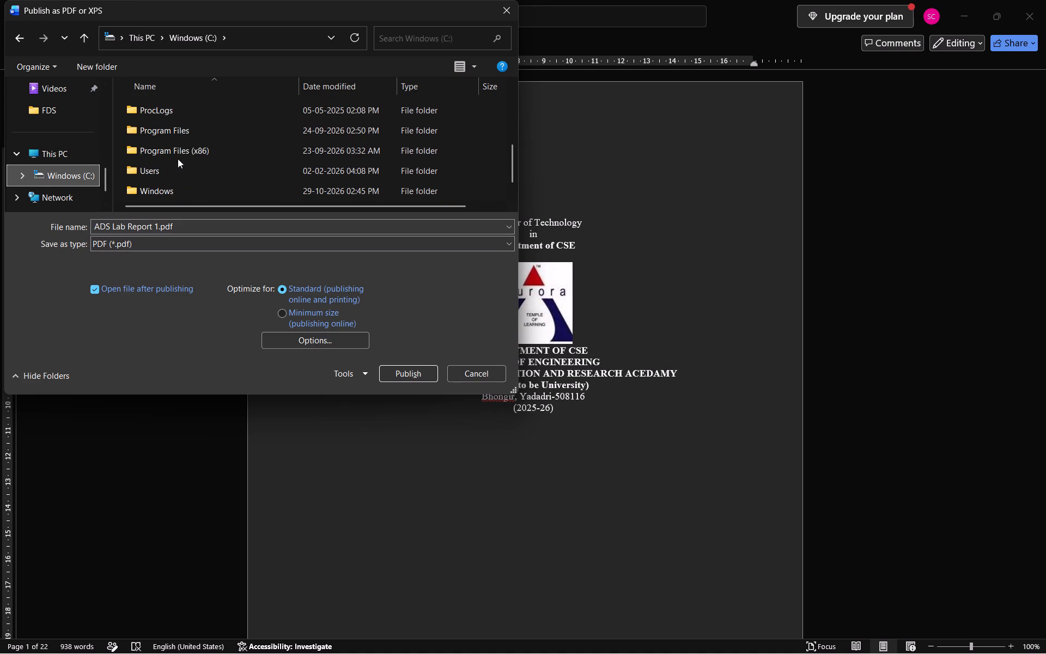
{"action": "scroll", "coordinate": [80, 150], "scroll_direction": "up", "scroll_amount": 4}
{"action": "left_click", "coordinate": [78, 185]}
{"action": "scroll", "coordinate": [205, 161], "scroll_direction": "down", "scroll_amount": 1}
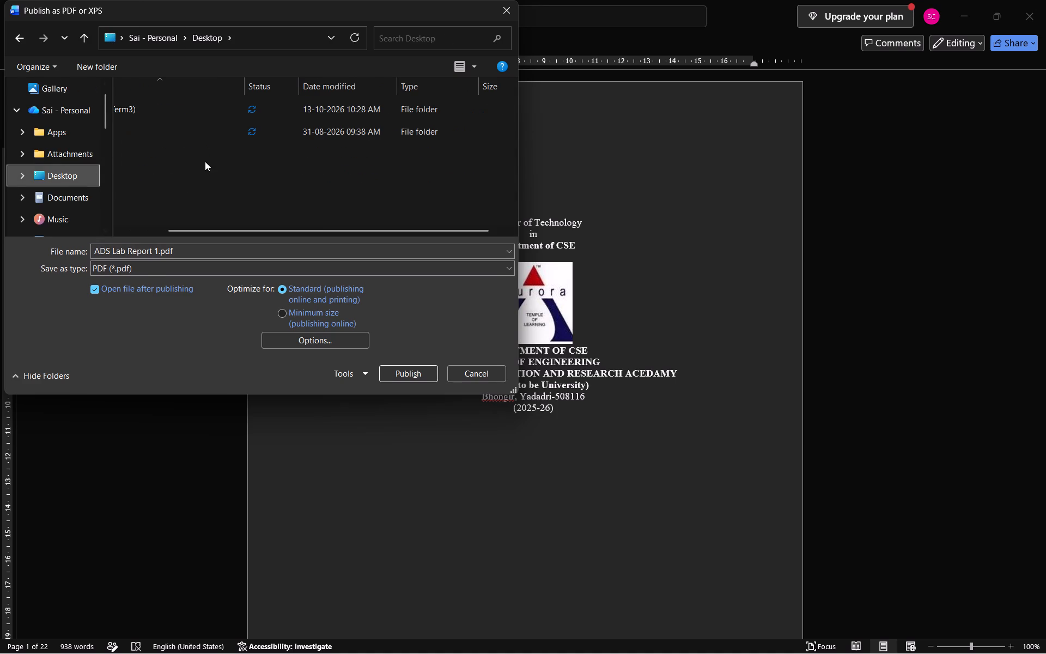
{"action": "scroll", "coordinate": [33, 165], "scroll_direction": "down", "scroll_amount": 2}
{"action": "scroll", "coordinate": [80, 184], "scroll_direction": "down", "scroll_amount": 6}
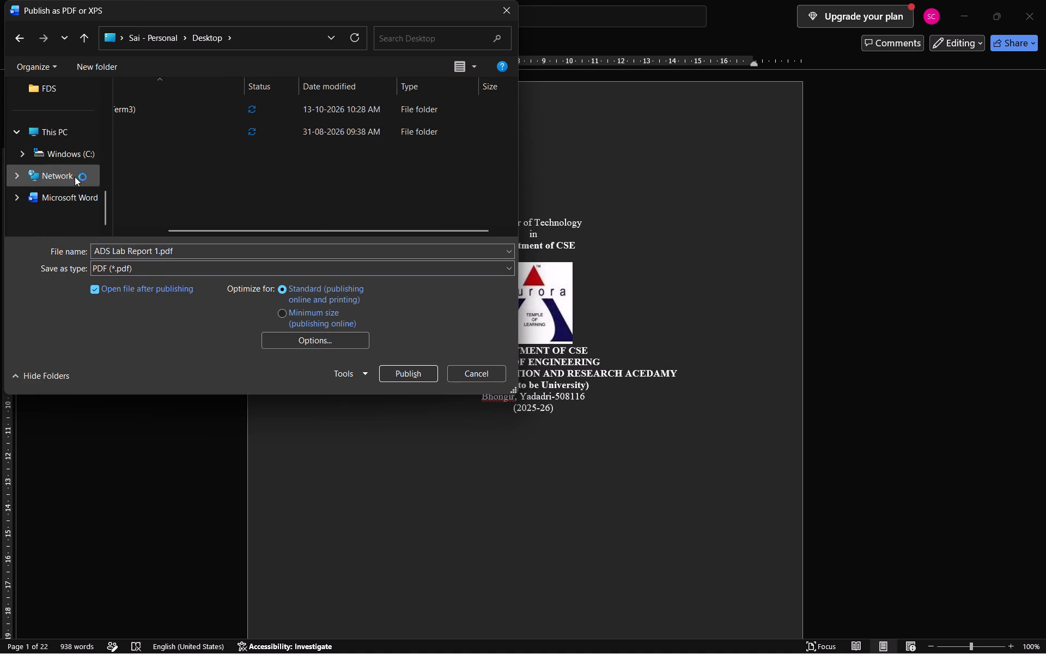
{"action": "left_click", "coordinate": [502, 18]}
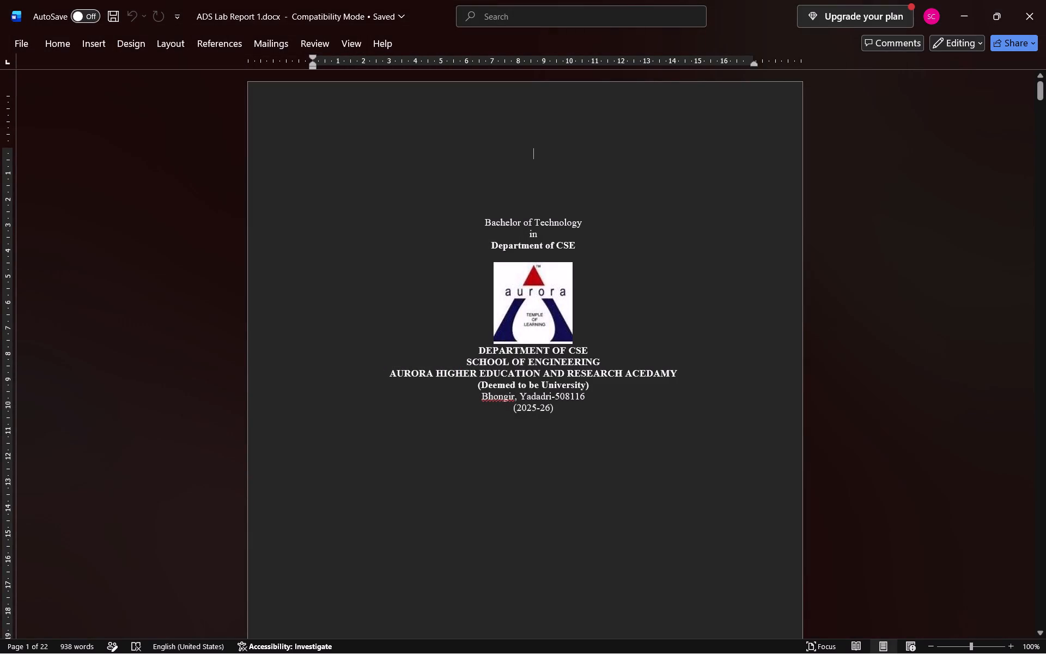
Start saving a copy of "ADS Lab Report 1.docx" as a Word Document in the G1 folder on Windows (C:).
{"action": "left_click", "coordinate": [21, 32]}
{"action": "left_click", "coordinate": [114, 135]}
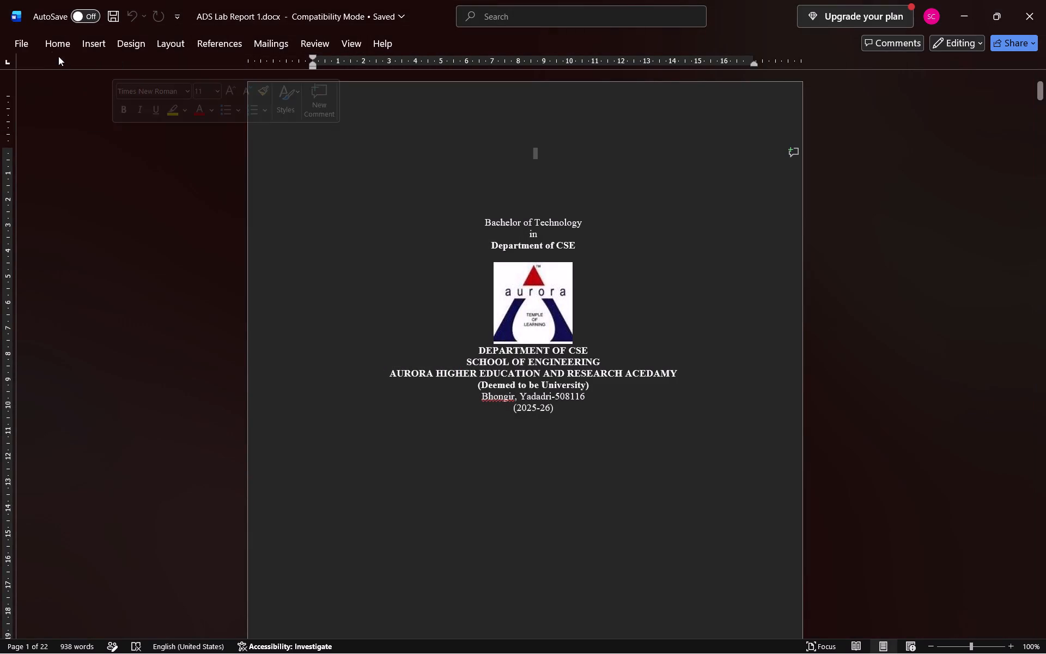
{"action": "left_click", "coordinate": [28, 46]}
{"action": "left_click", "coordinate": [46, 260]}
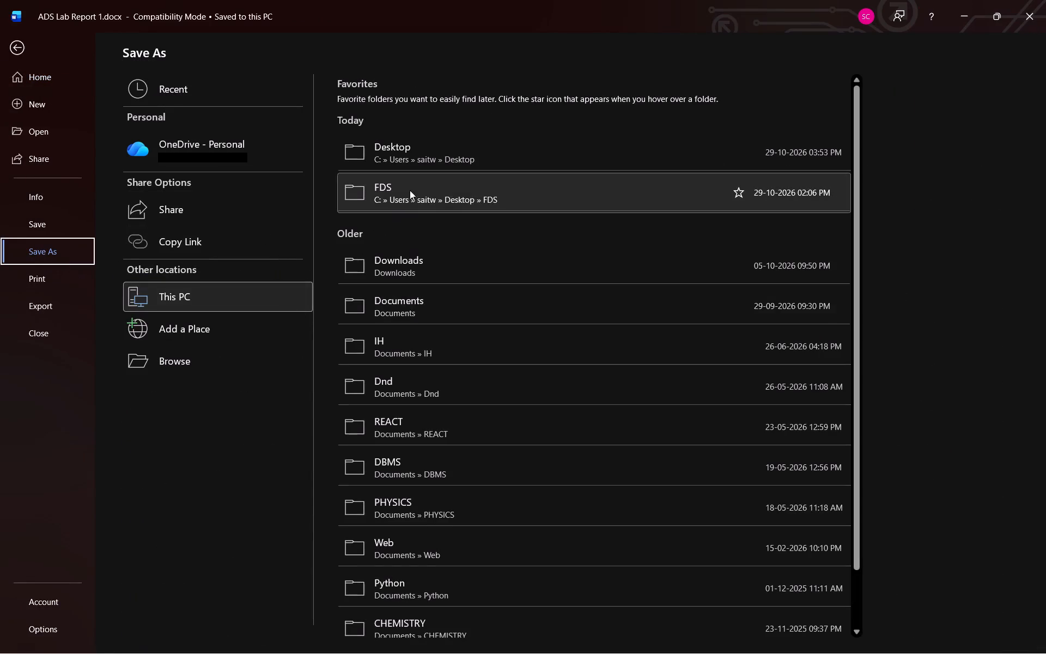
{"action": "left_click", "coordinate": [443, 156]}
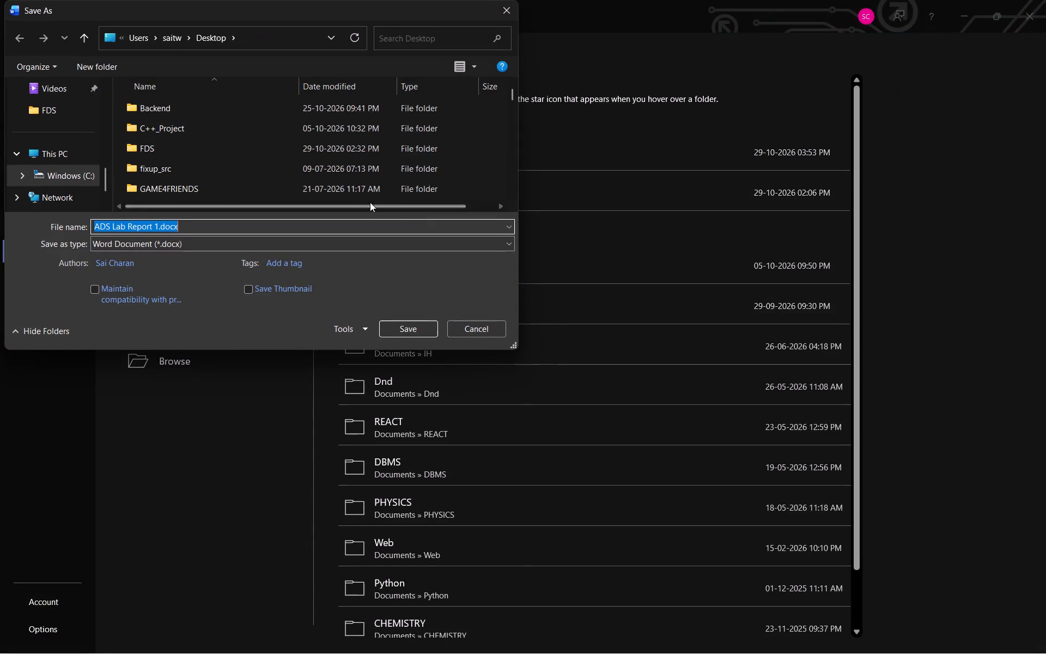
{"action": "left_click", "coordinate": [60, 191]}
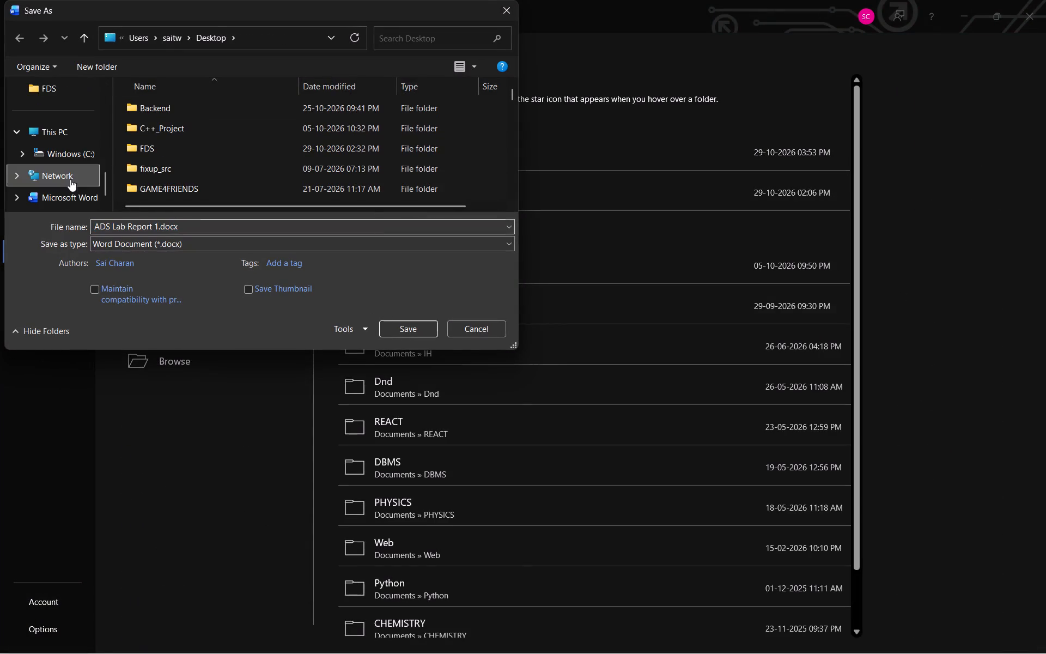
{"action": "left_click", "coordinate": [84, 145]}
{"action": "double_click", "coordinate": [237, 145]}
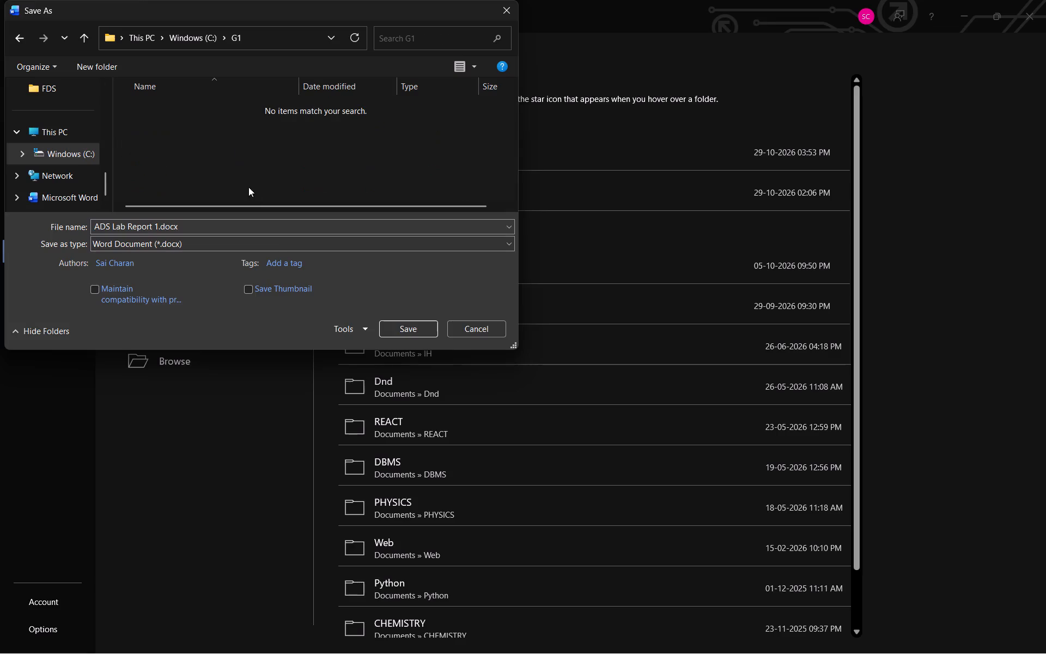
Save "ADS Lab Report 1.docx" as a Word Document in the G1 folder, accepting the upgrade to the newest file format.
{"action": "left_click", "coordinate": [394, 336]}
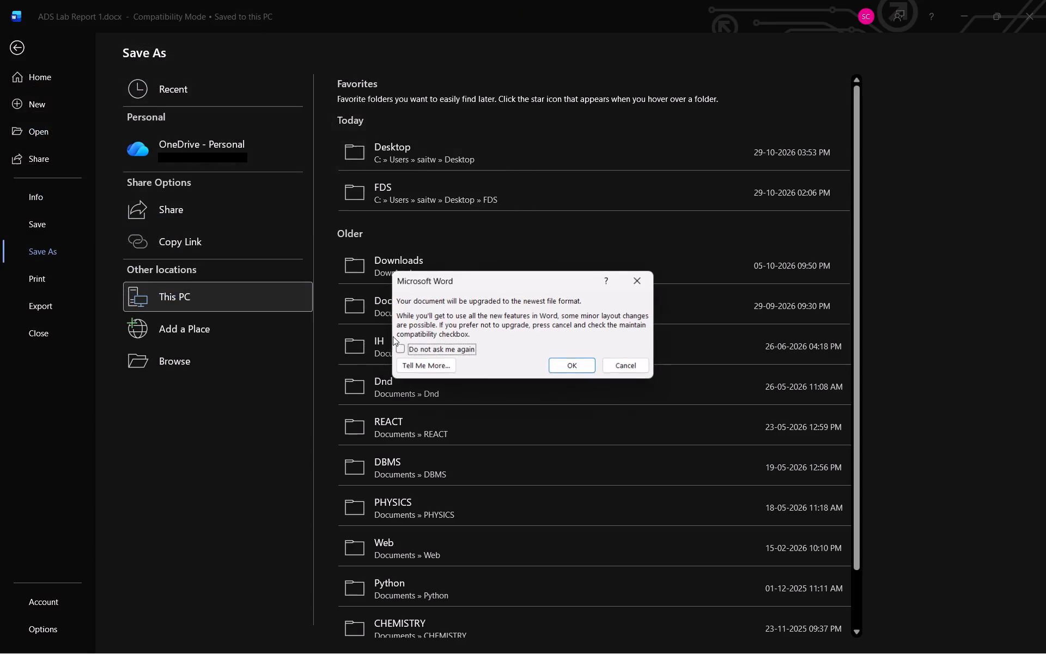
{"action": "left_click", "coordinate": [563, 362]}
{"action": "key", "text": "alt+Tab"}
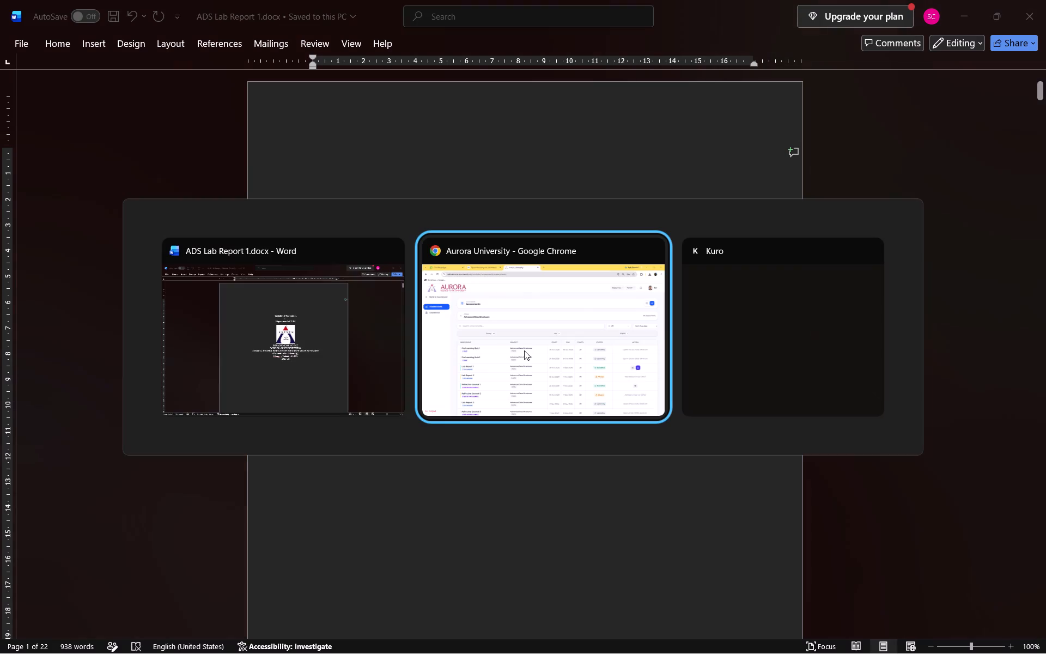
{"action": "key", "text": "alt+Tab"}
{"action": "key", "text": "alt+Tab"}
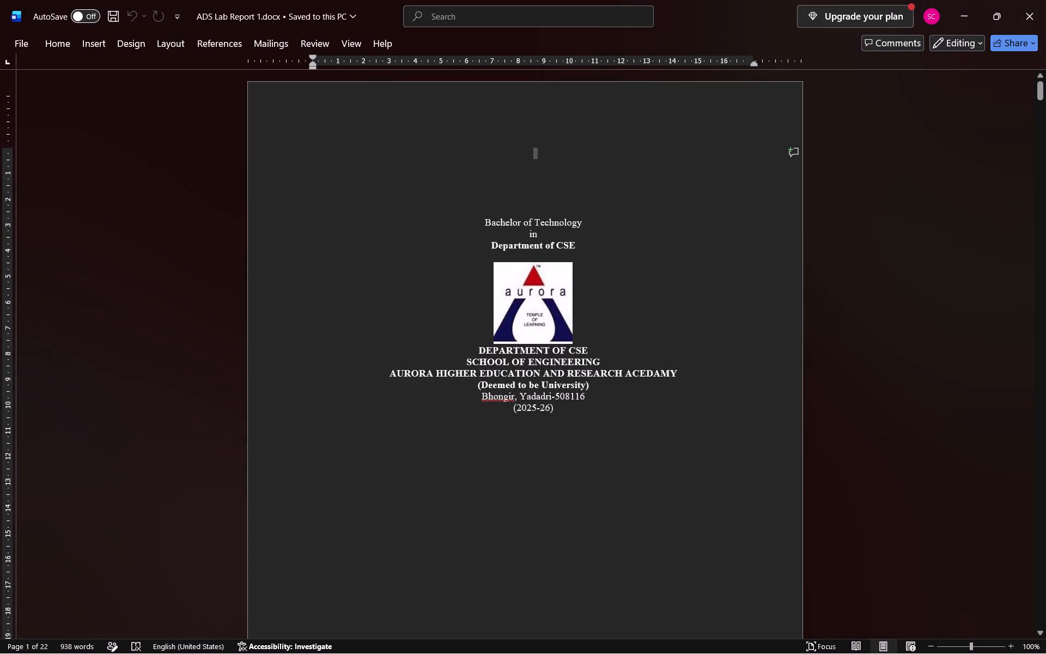
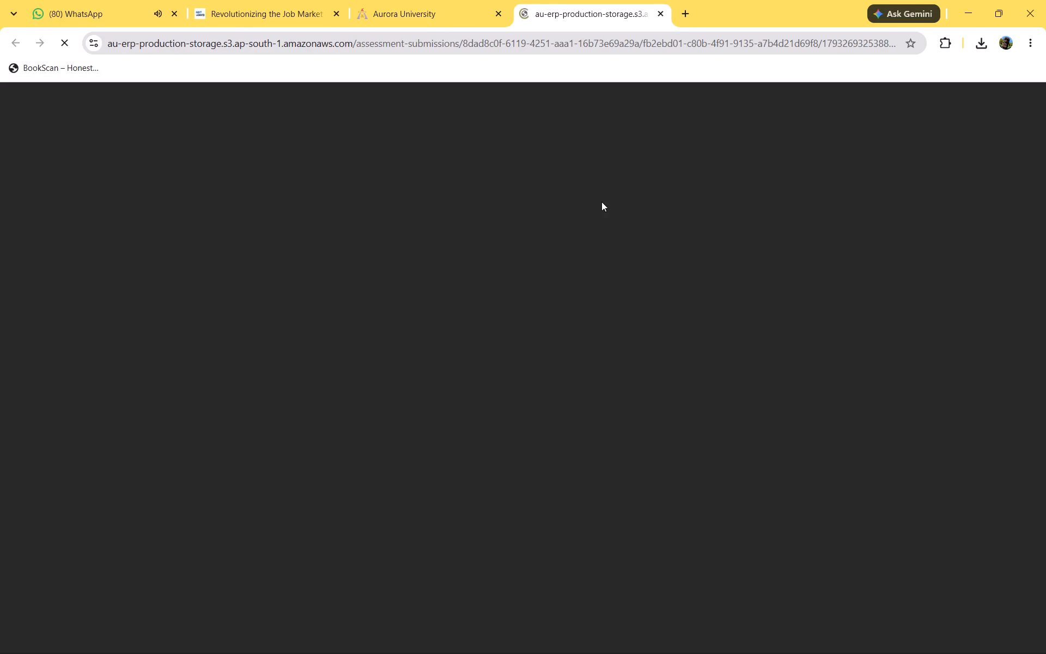
Look through the pages of the submitted lab report PDF and close it to return to the Aurora University assessments list.
{"action": "scroll", "coordinate": [539, 270], "scroll_direction": "down", "scroll_amount": 16}
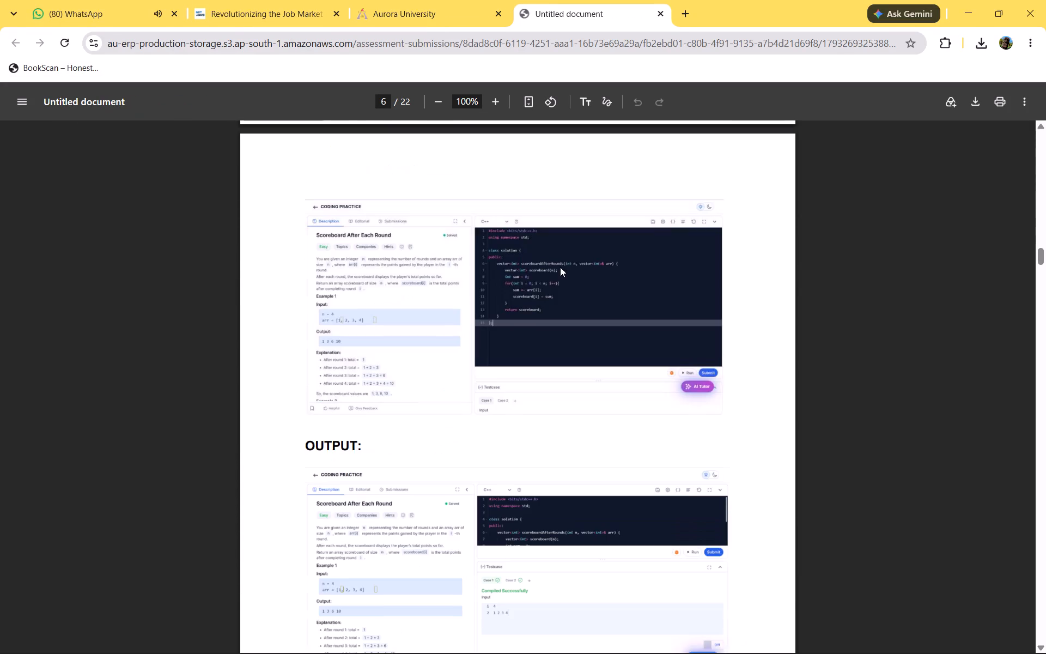
{"action": "scroll", "coordinate": [567, 263], "scroll_direction": "down", "scroll_amount": 2}
{"action": "key", "text": "ctrl+w"}
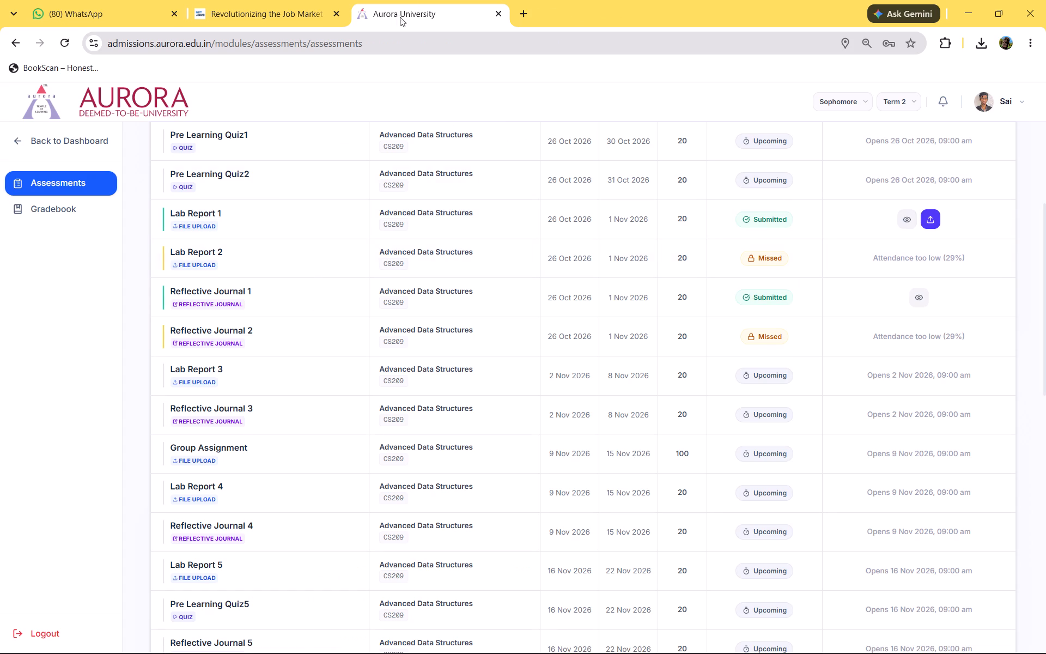
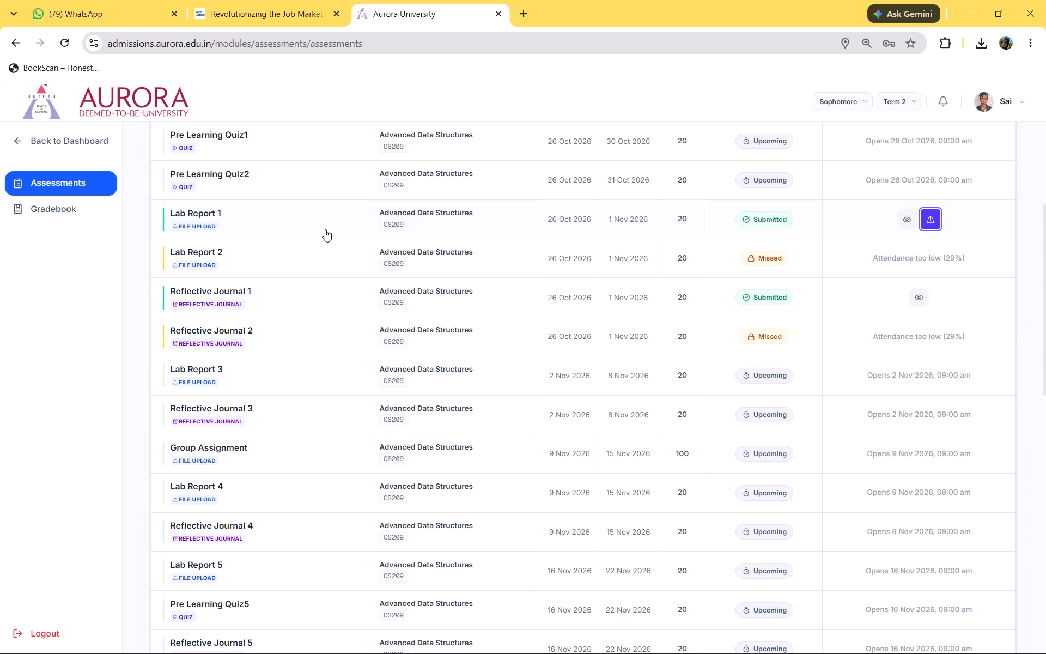
Go back to the subject overview and reopen the Advanced Data Structures (CS209) assessment list to recheck Lab Report 1.
{"action": "scroll", "coordinate": [447, 162], "scroll_direction": "up", "scroll_amount": 7}
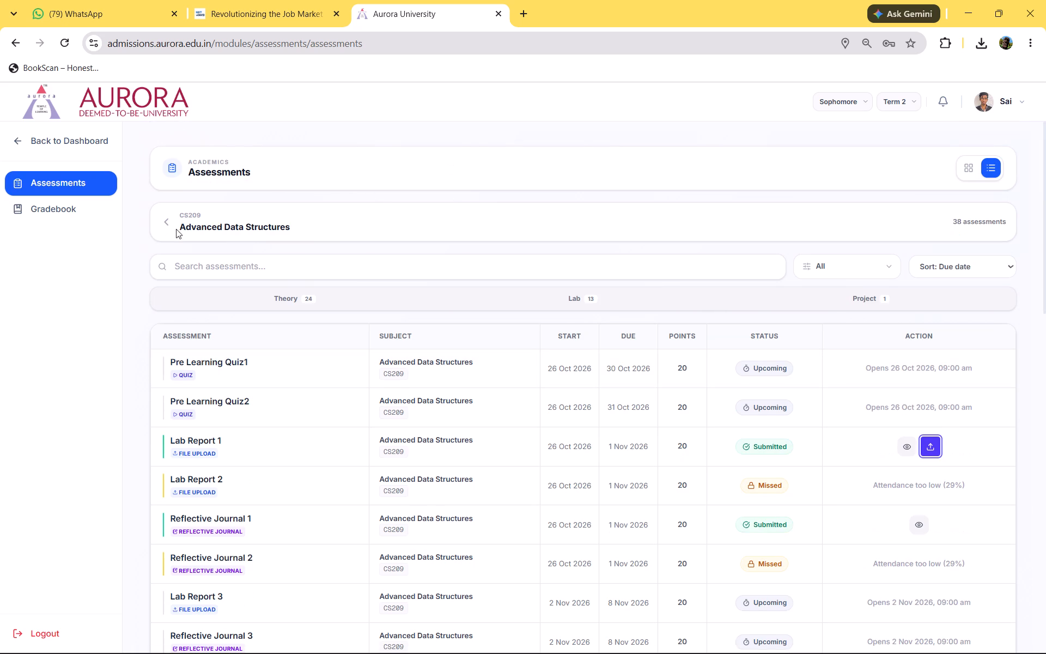
{"action": "left_click", "coordinate": [168, 223]}
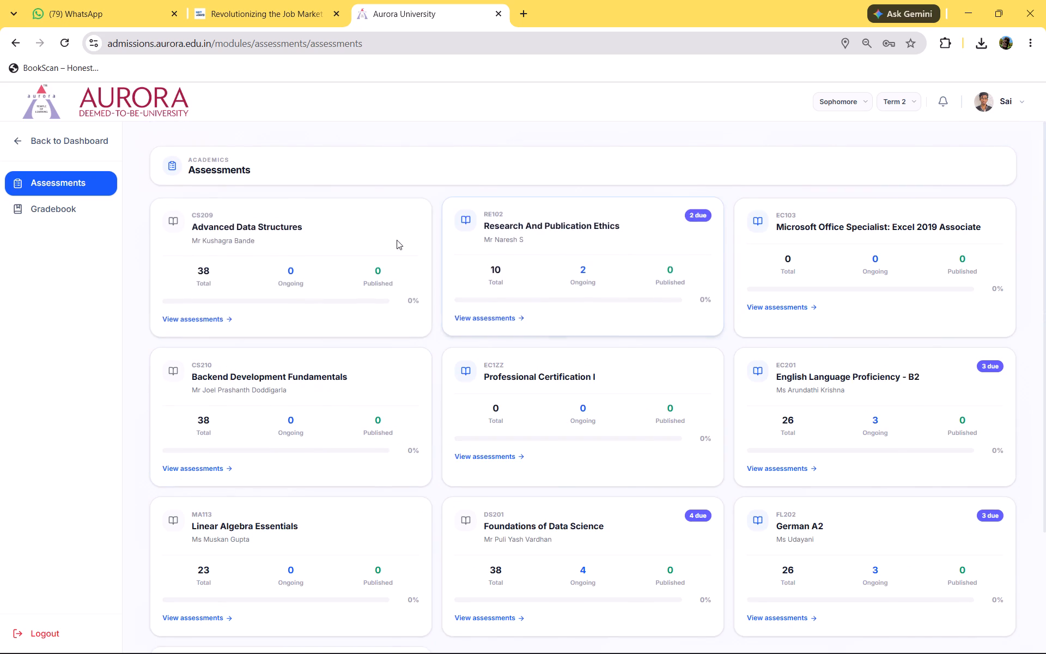
{"action": "left_click", "coordinate": [382, 240]}
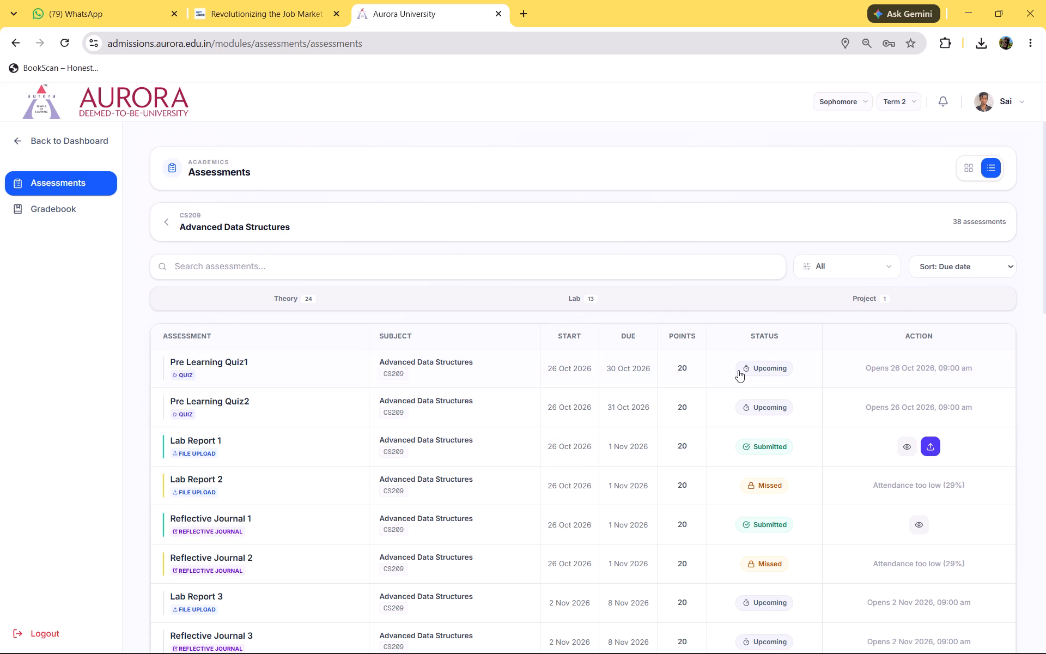